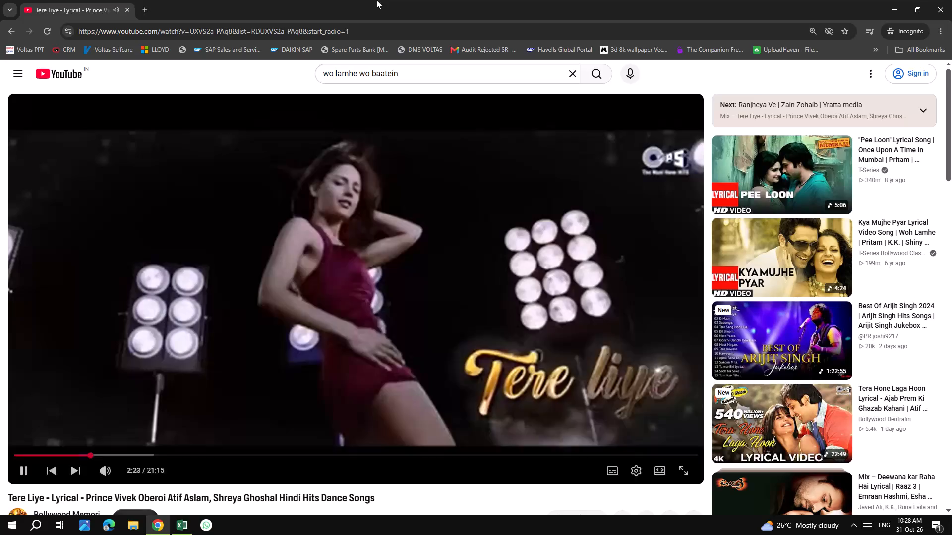
# Open a new incognito tab alongside the YouTube video tab.
pyautogui.click(894, 6)
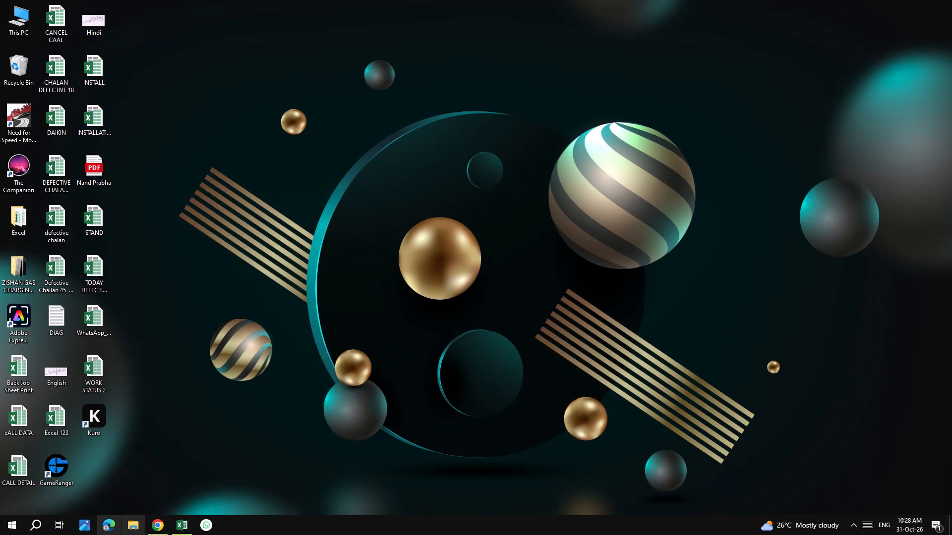
pyautogui.click(163, 526)
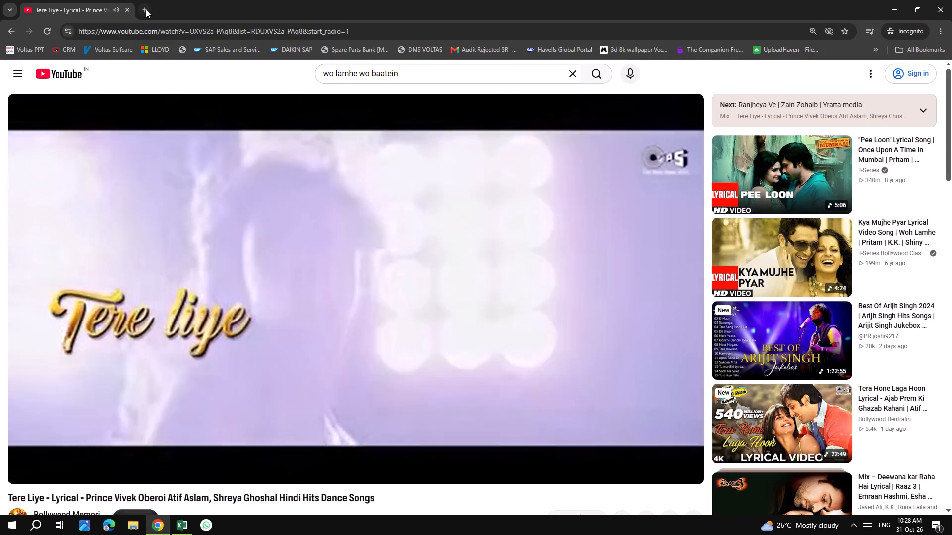
pyautogui.click(146, 9)
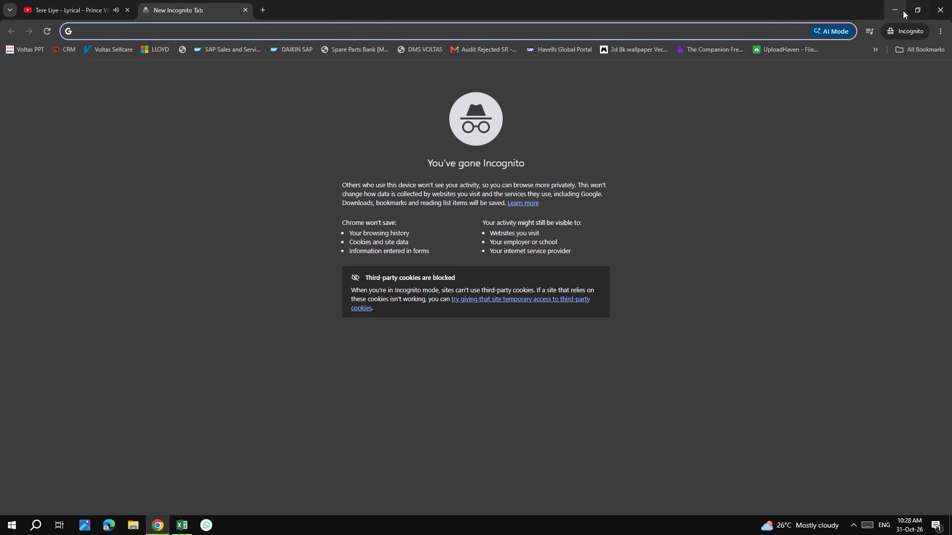
# Open a new regular, non-incognito Chrome window.
pyautogui.click(899, 6)
pyautogui.click(164, 528)
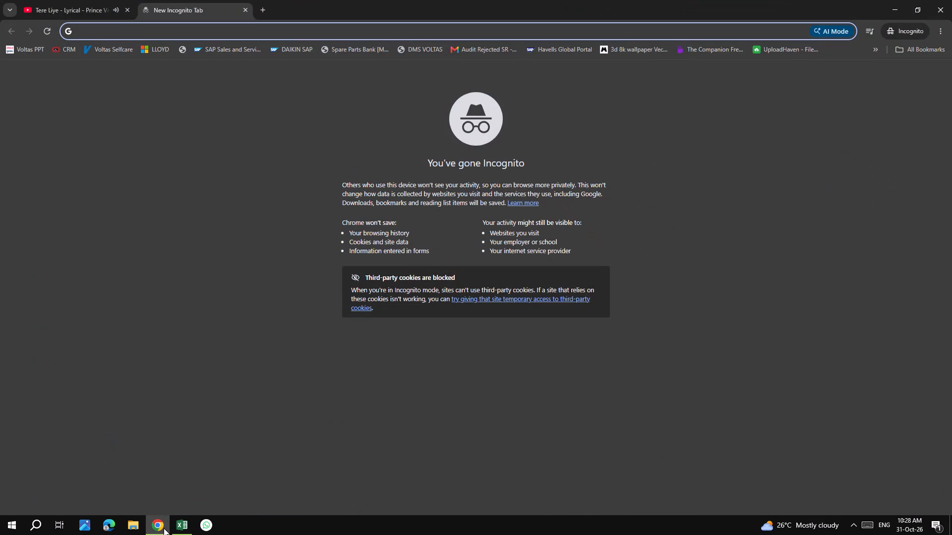
pyautogui.rightClick(164, 527)
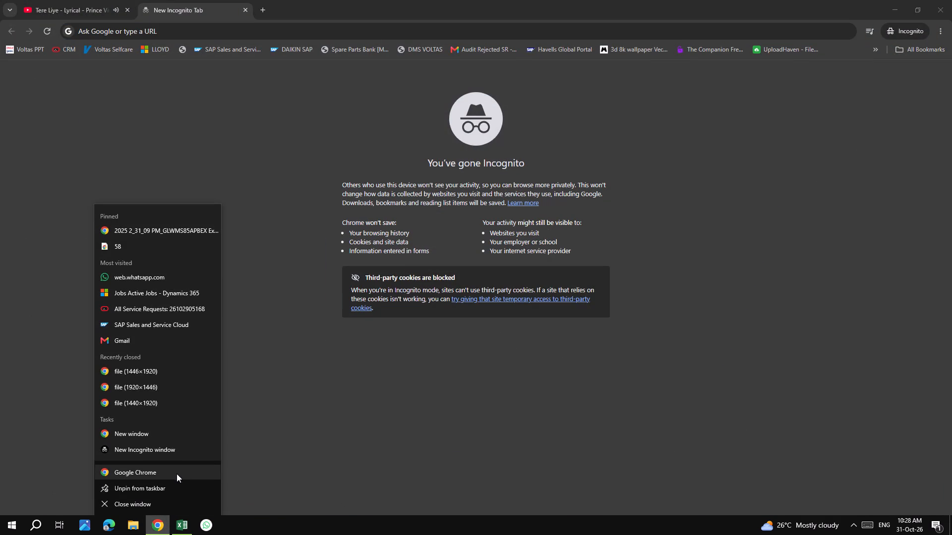
pyautogui.click(164, 429)
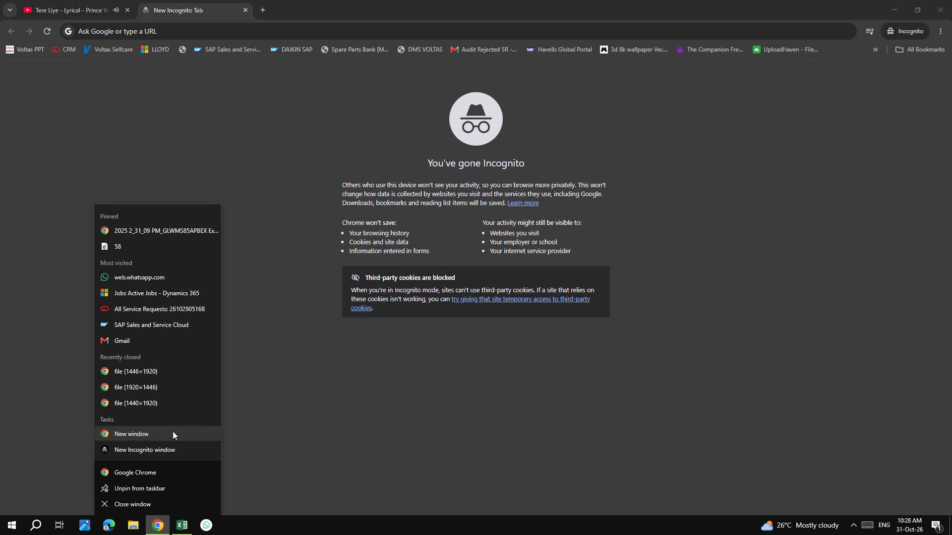
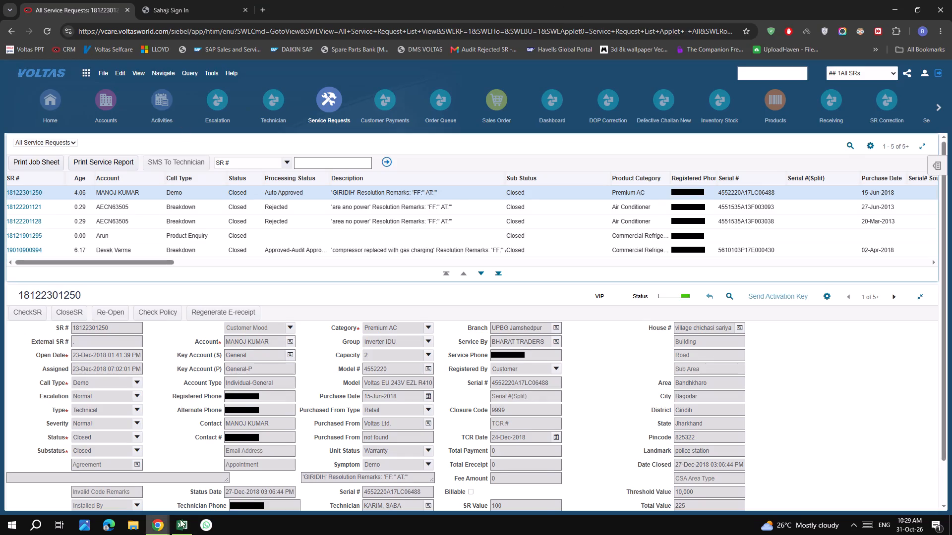
# Filter the service request list with the saved query Open SRs.
pyautogui.click(866, 76)
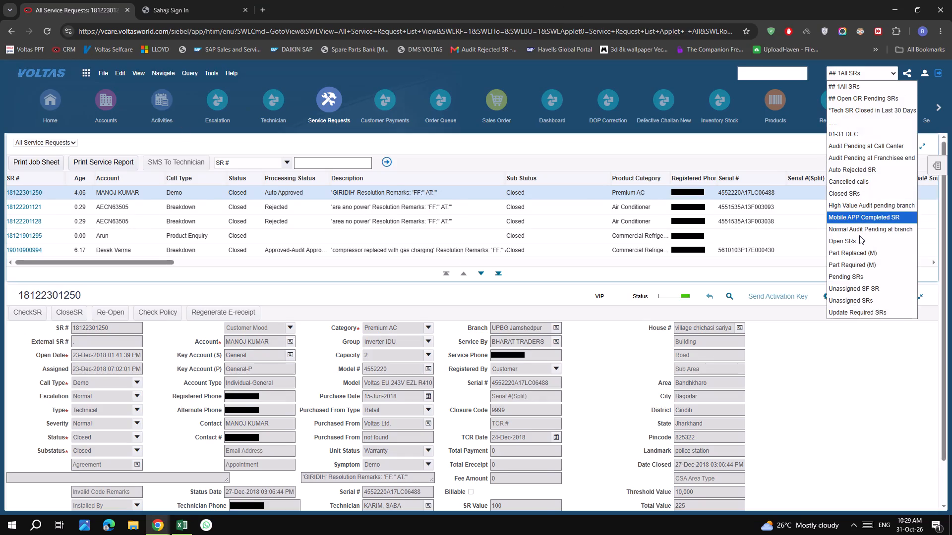
pyautogui.click(857, 237)
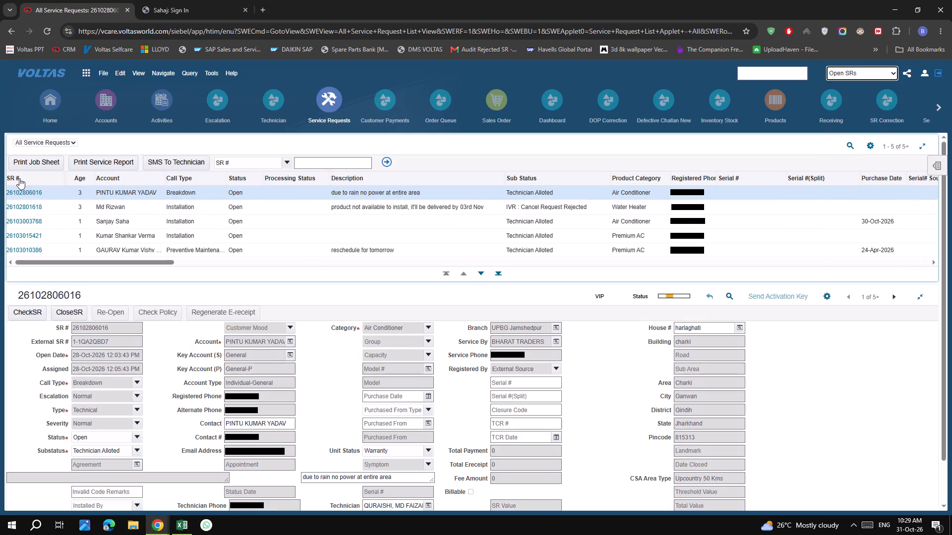
# Sort the open service requests by SR # in descending order.
pyautogui.click(30, 175)
pyautogui.click(48, 181)
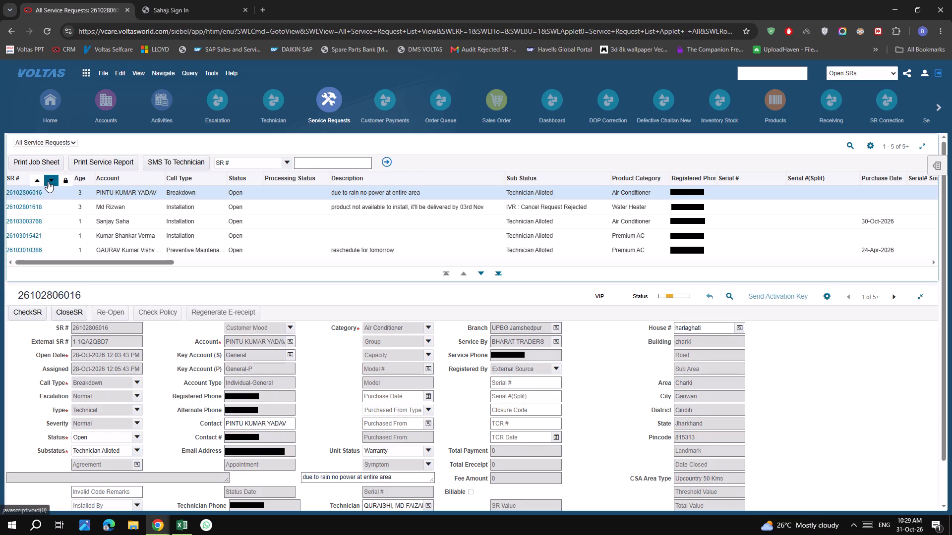
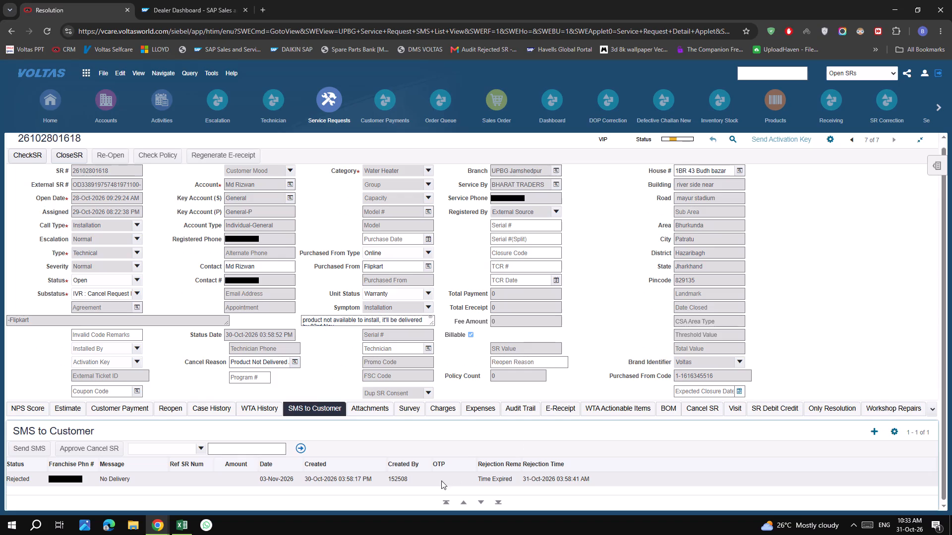
# Select the No Delivery entry under SMS to Customer and run the list search without criteria.
pyautogui.click(441, 481)
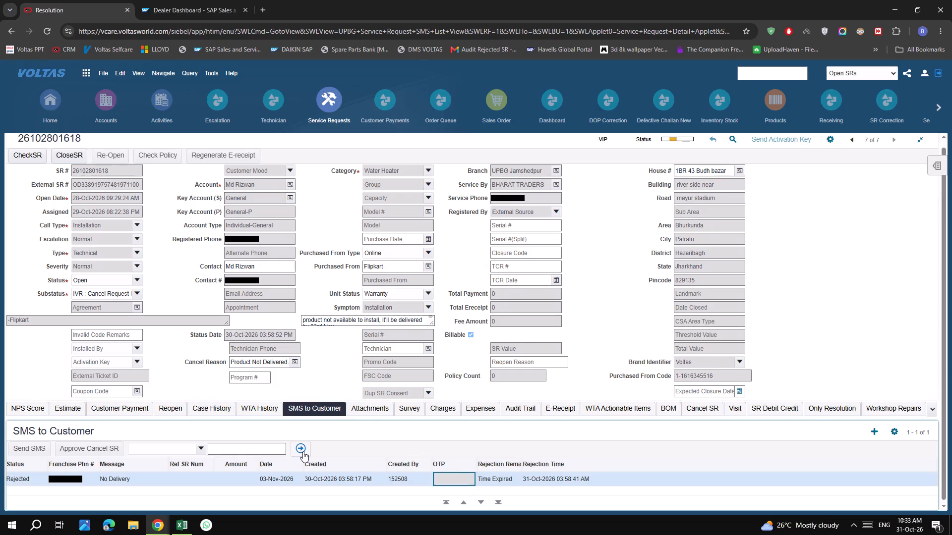
pyautogui.click(303, 451)
pyautogui.click(343, 447)
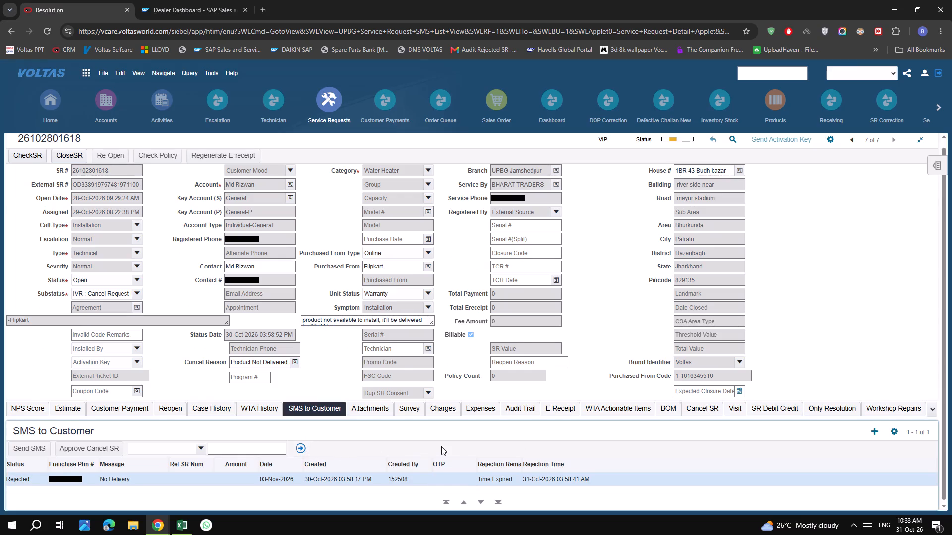
# Enlarge the remarks box beneath Symptom so its whole delivery note is readable on a single line.
pyautogui.moveTo(431, 321); pyautogui.dragTo(444, 328)
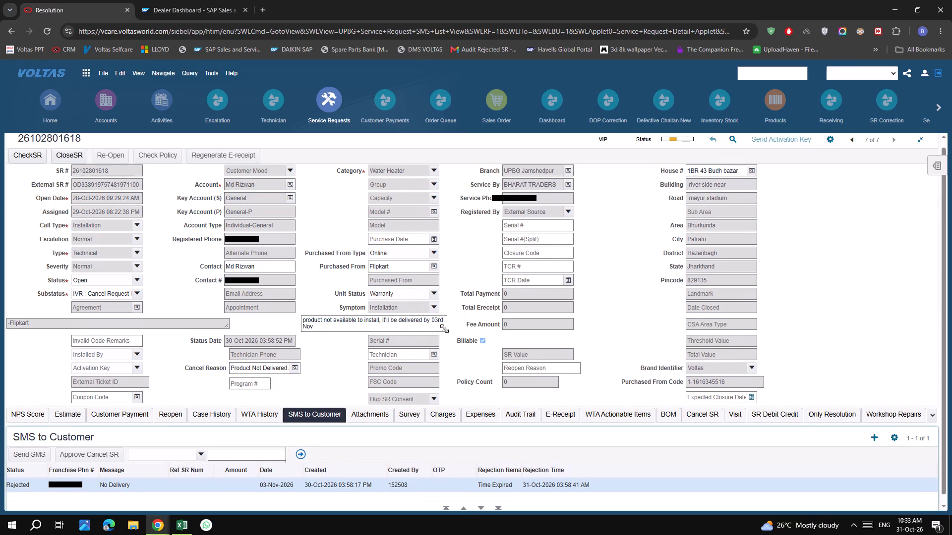
pyautogui.moveTo(444, 328); pyautogui.dragTo(452, 327)
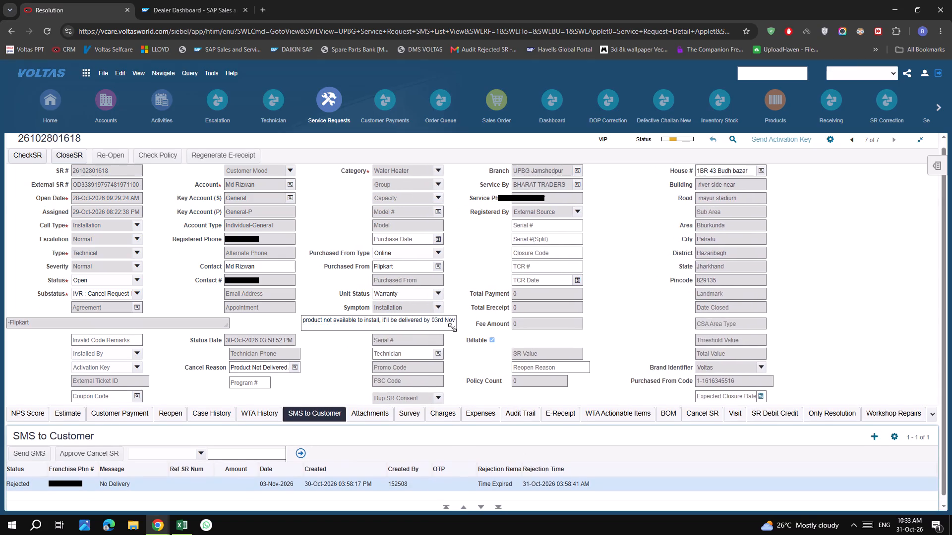
pyautogui.moveTo(452, 327); pyautogui.dragTo(456, 324)
pyautogui.click(614, 288)
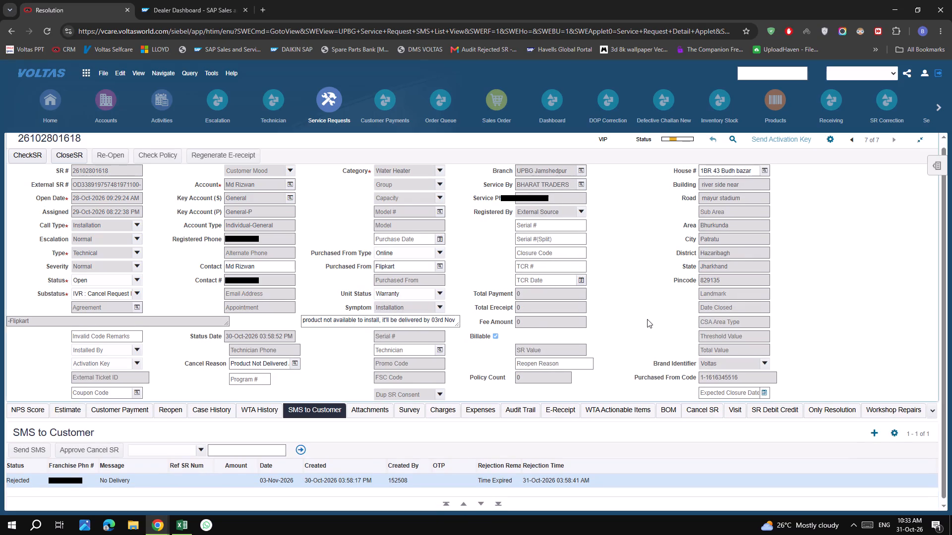
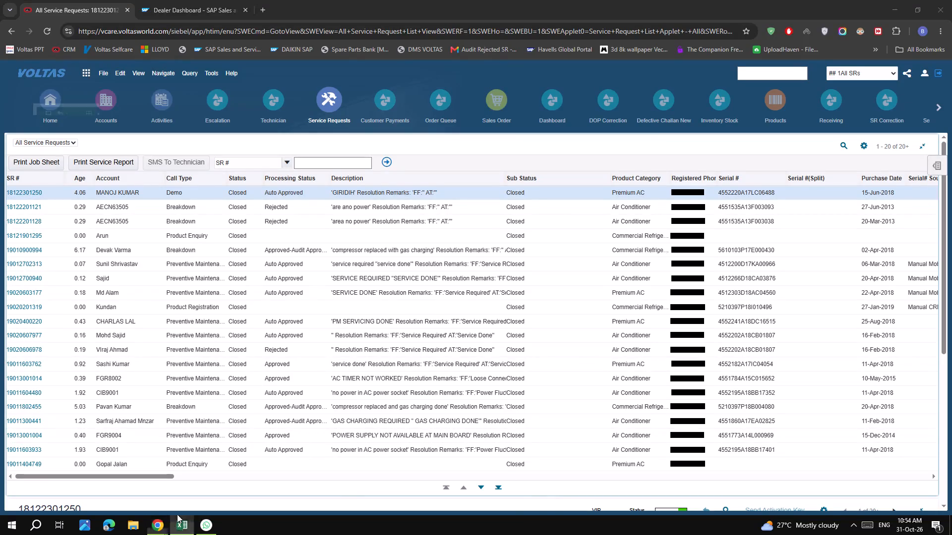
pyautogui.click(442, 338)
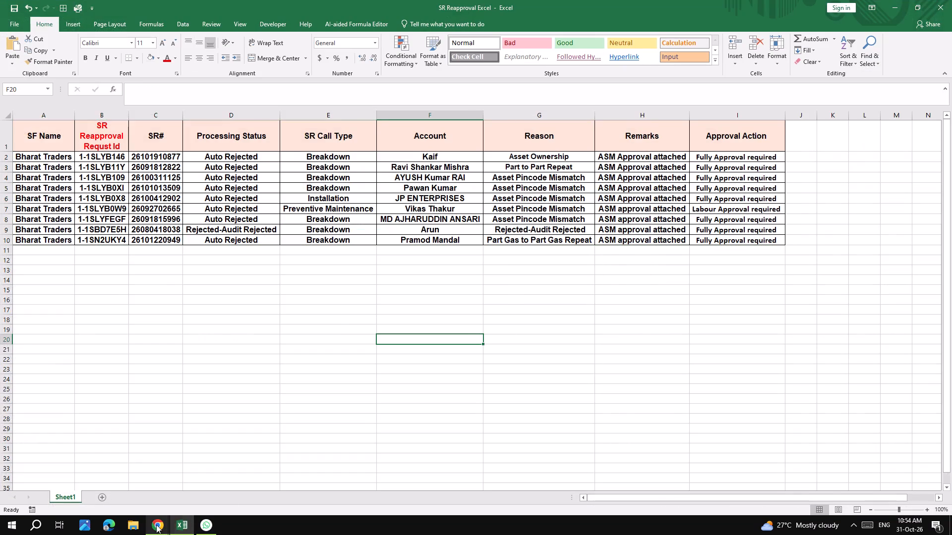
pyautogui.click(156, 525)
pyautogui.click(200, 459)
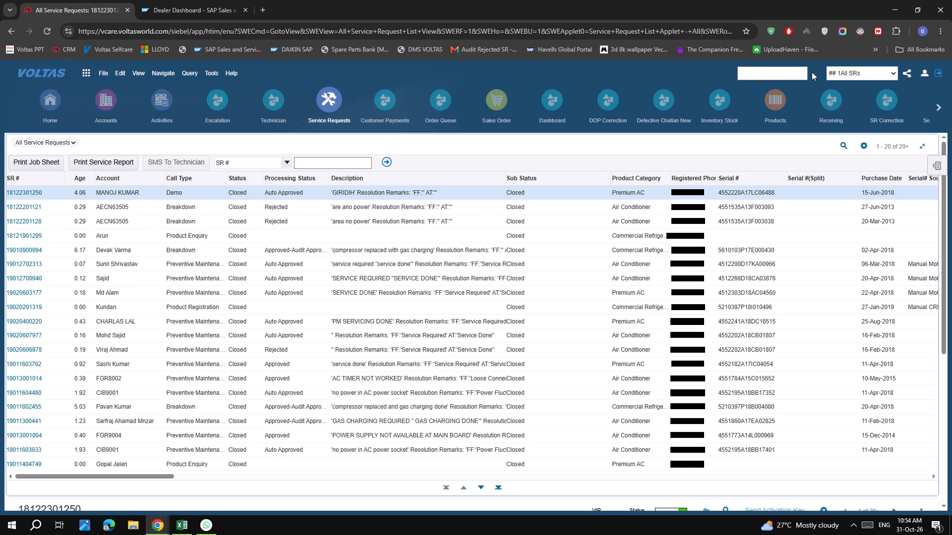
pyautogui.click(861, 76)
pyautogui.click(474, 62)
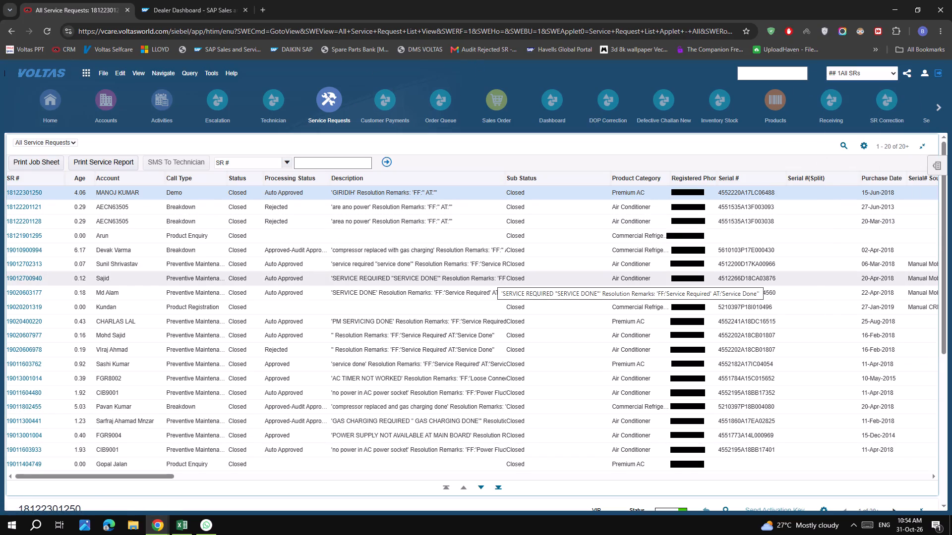
# Switch to Excel and open the recent workbook CONTACT DETAILS from the OneDrive Documents folder.
pyautogui.click(178, 525)
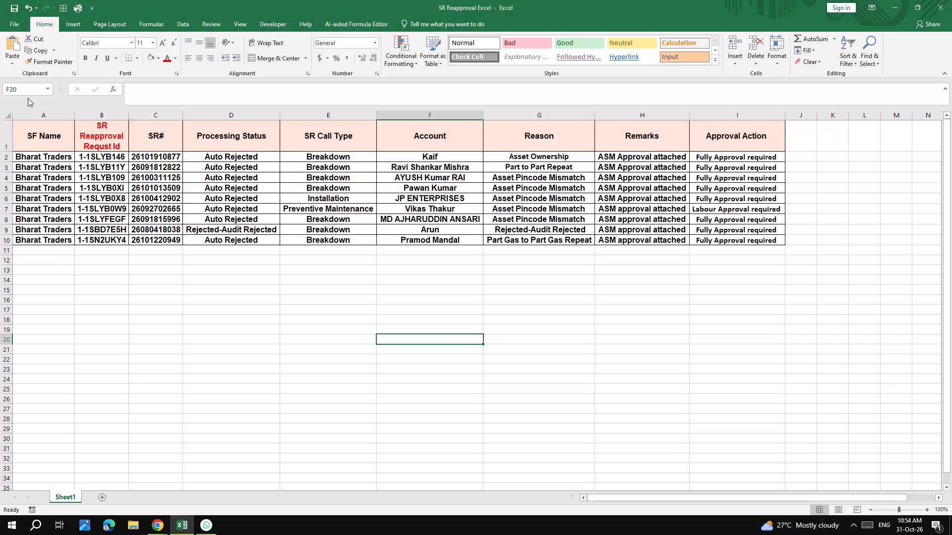
pyautogui.click(16, 23)
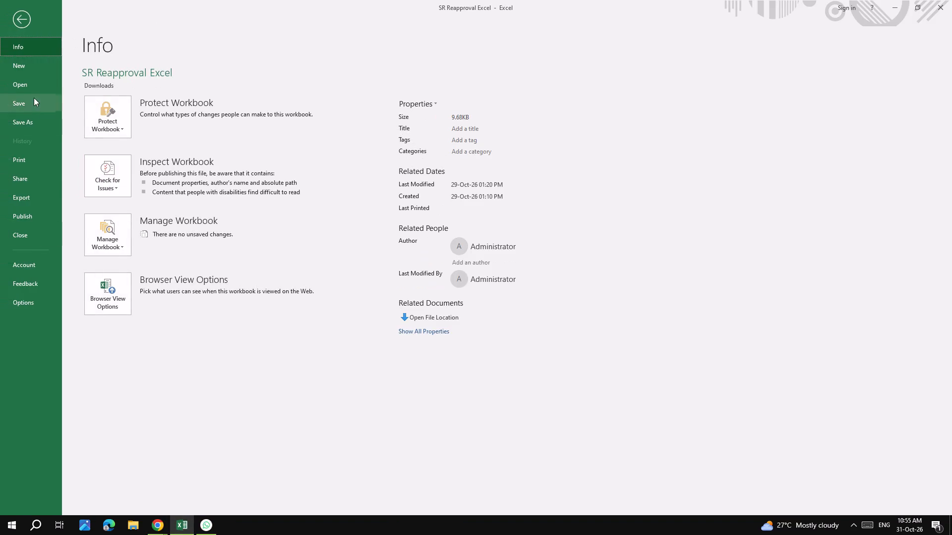
pyautogui.click(29, 84)
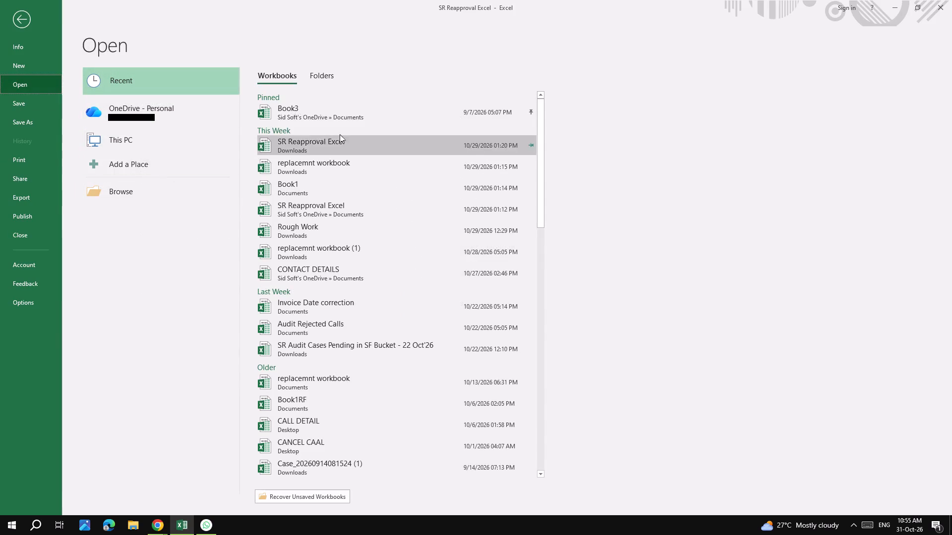
pyautogui.click(364, 278)
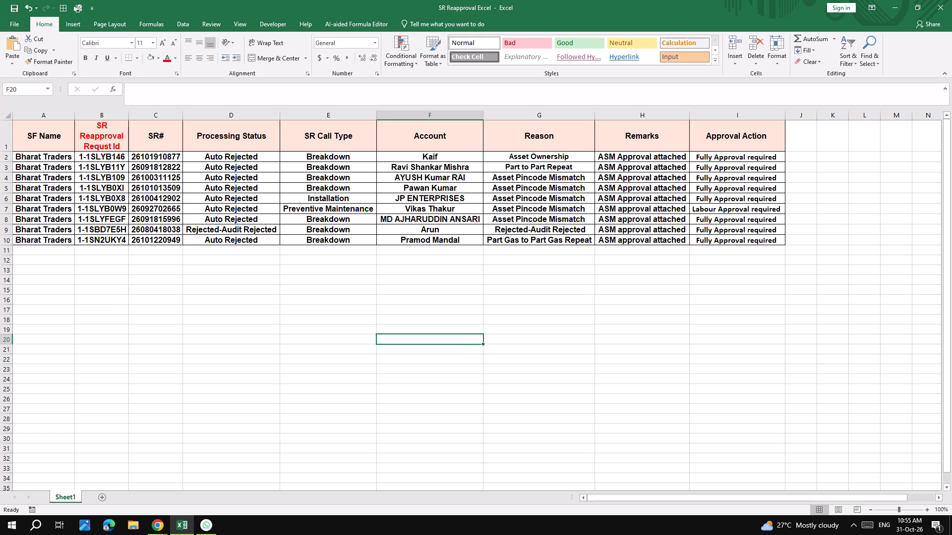
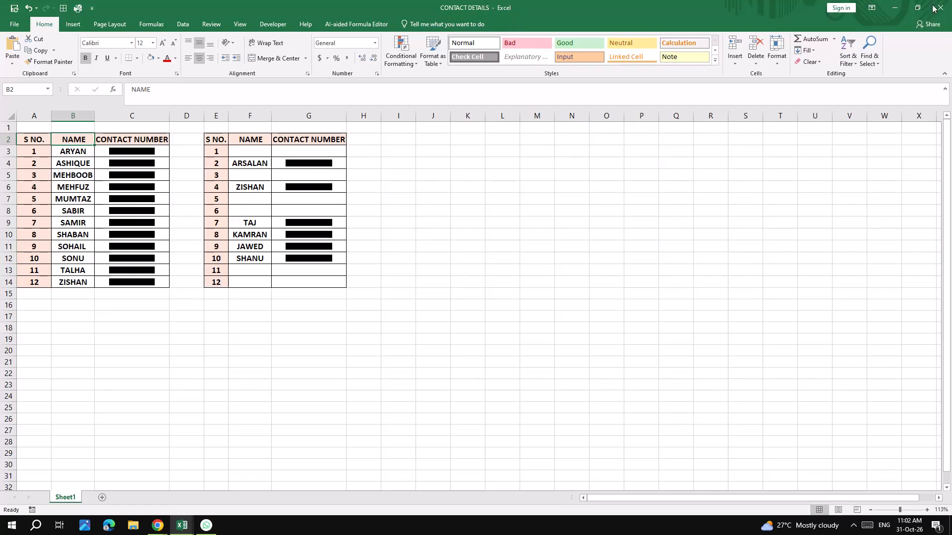
# Return to the Voltas CRM in Chrome, load the Open SRs query and sort the requests by SR # in descending order.
pyautogui.click(902, 9)
pyautogui.click(900, 9)
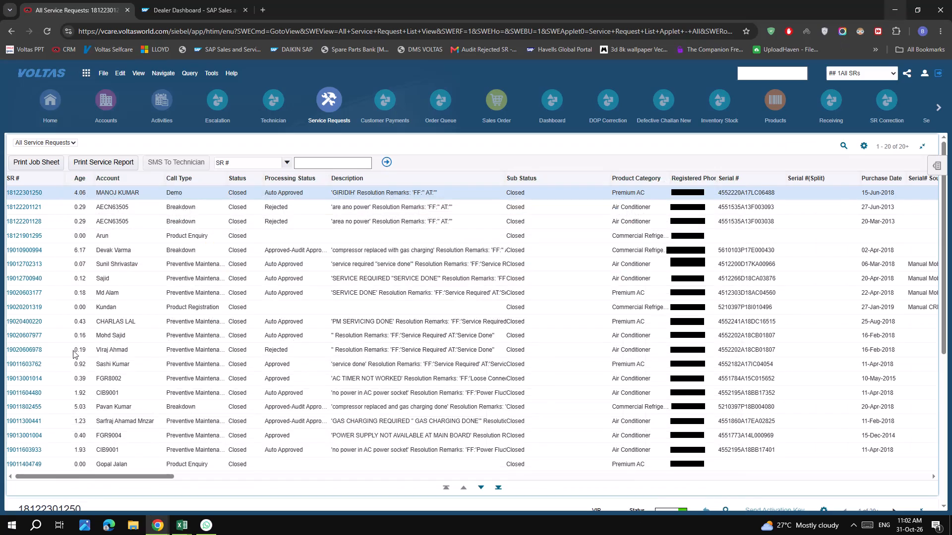
pyautogui.click(835, 77)
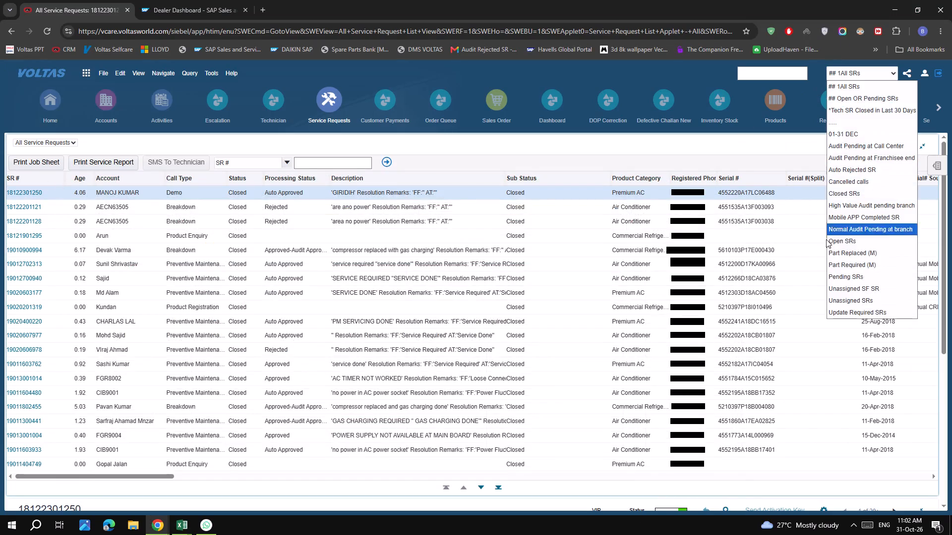
pyautogui.click(829, 241)
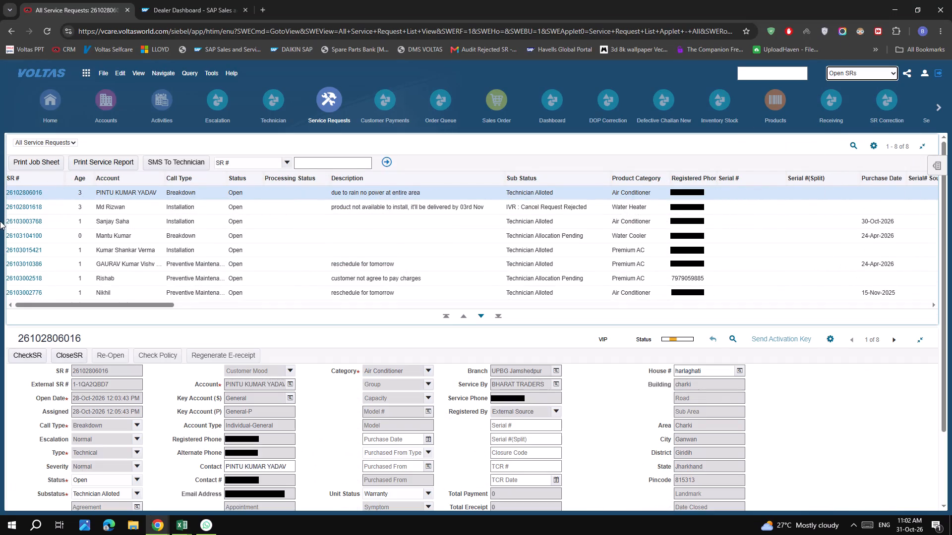
pyautogui.click(29, 176)
pyautogui.click(47, 180)
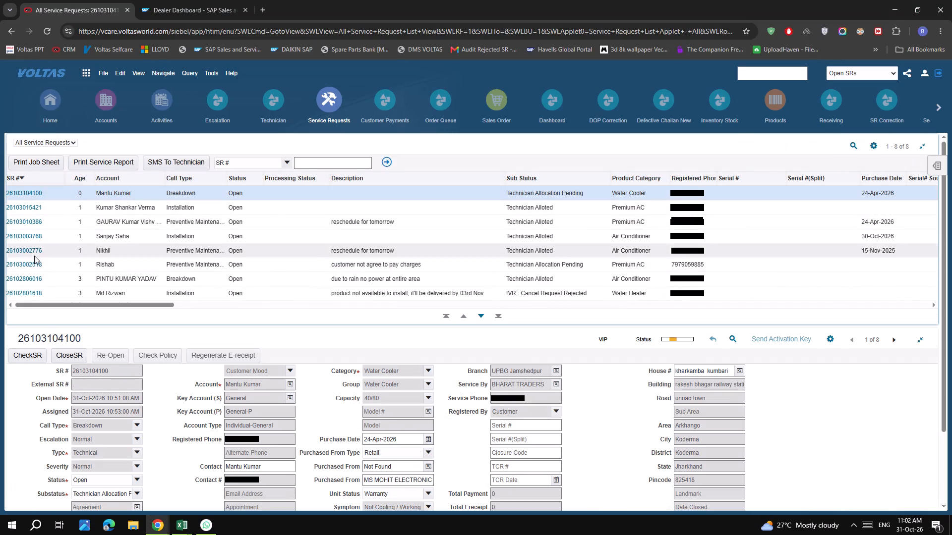
pyautogui.click(33, 251)
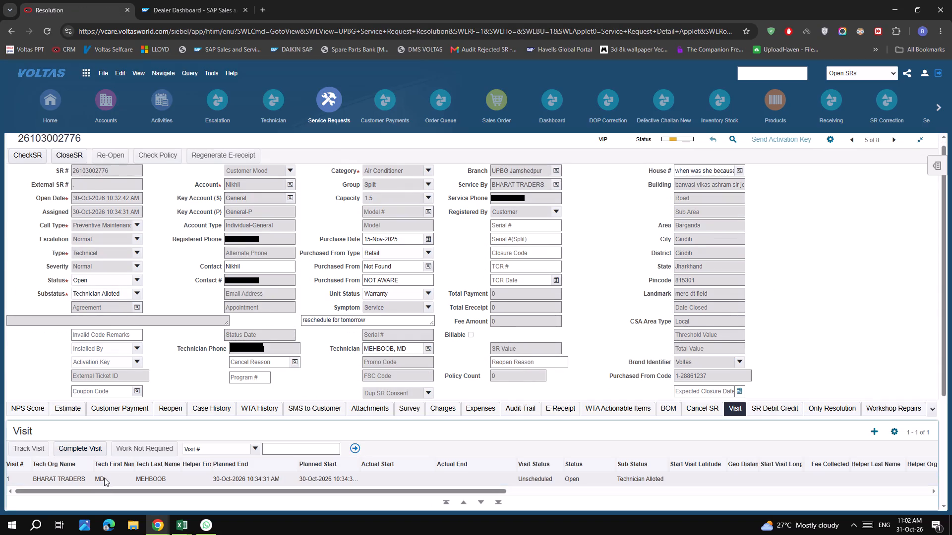
pyautogui.click(104, 478)
pyautogui.click(129, 481)
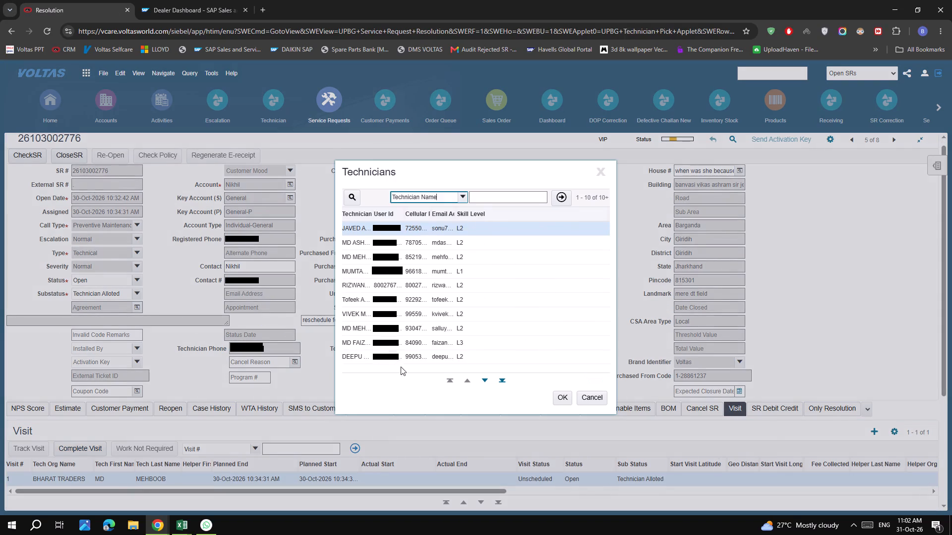
pyautogui.click(374, 260)
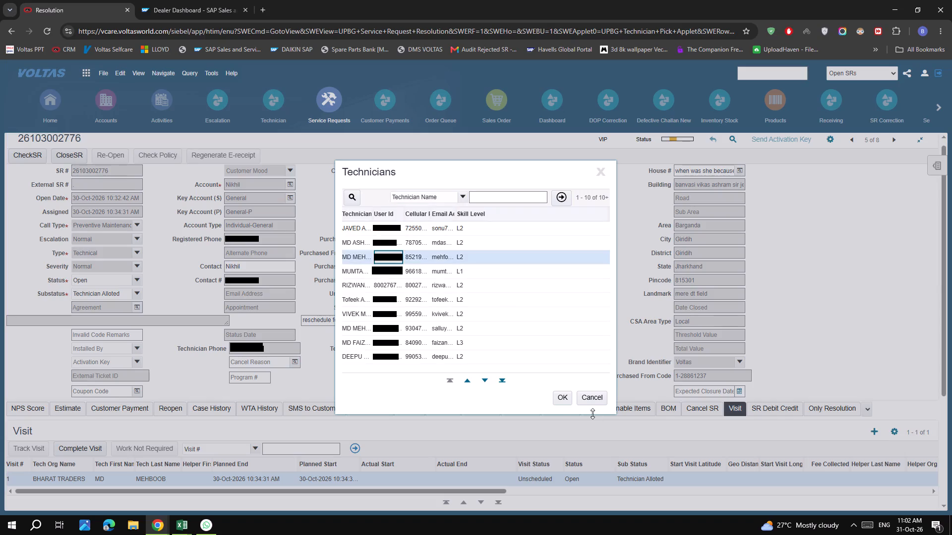
pyautogui.click(559, 400)
pyautogui.click(358, 453)
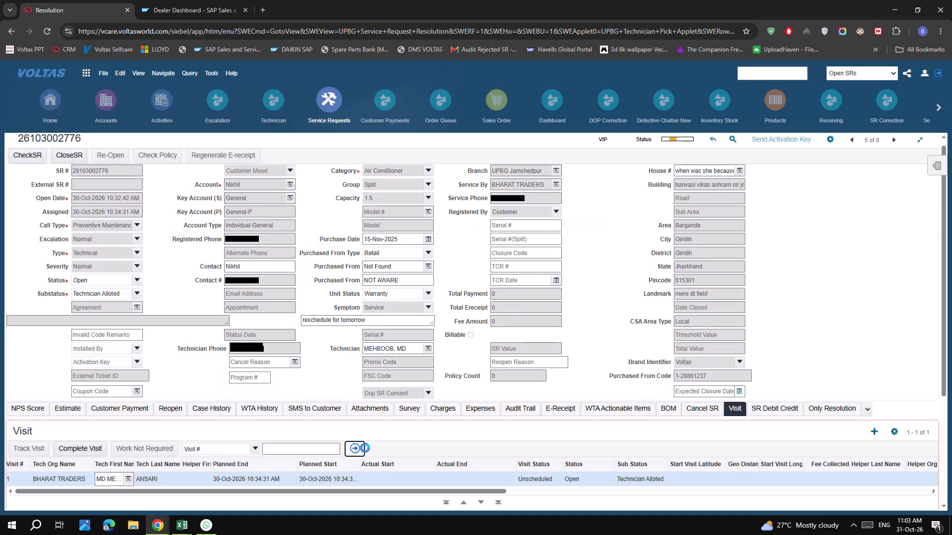
pyautogui.tripleClick(358, 320)
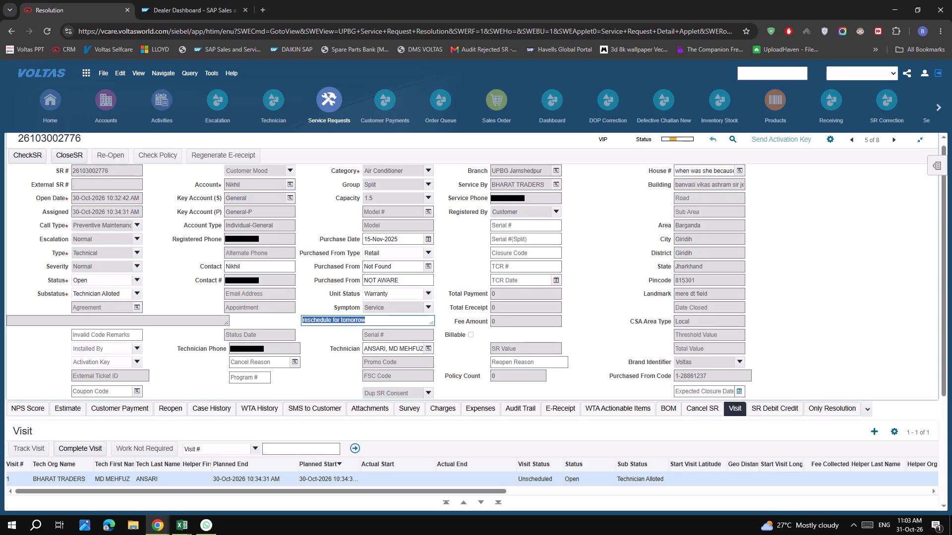
pyautogui.write('WORK DONE')
pyautogui.hotkey('ctrl', 's')
pyautogui.hotkey('ctrl', 's')
pyautogui.hotkey('ctrl', 's')
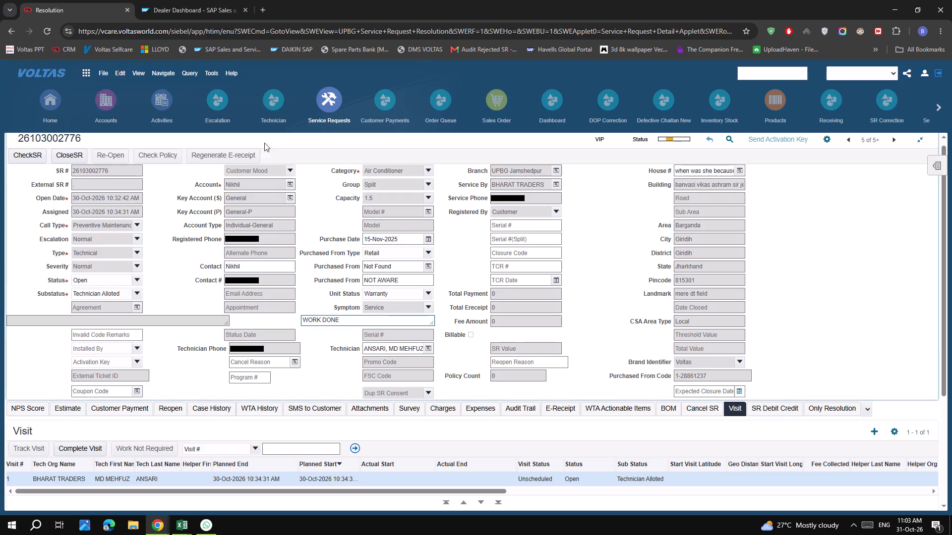
pyautogui.scroll(6, 807, 195)
pyautogui.click(848, 143)
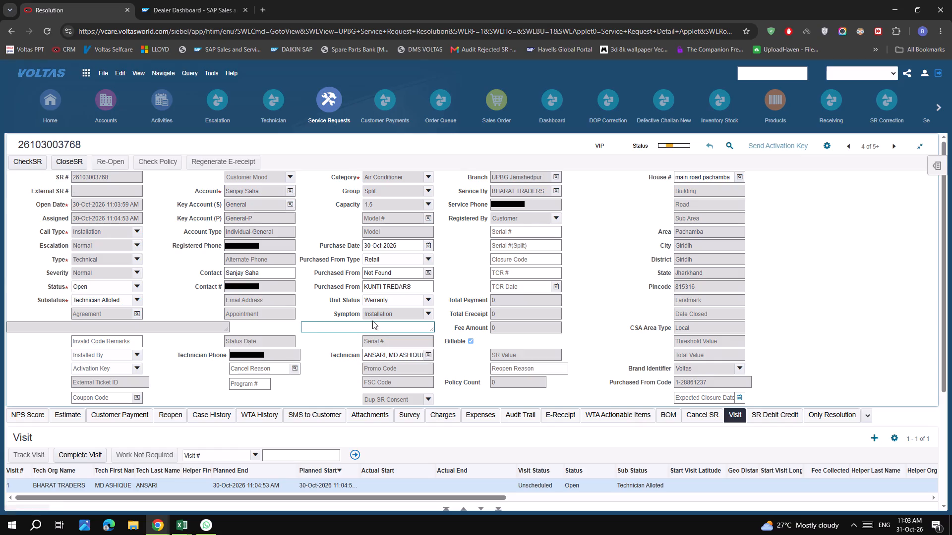
pyautogui.scroll(-6, 317, 256)
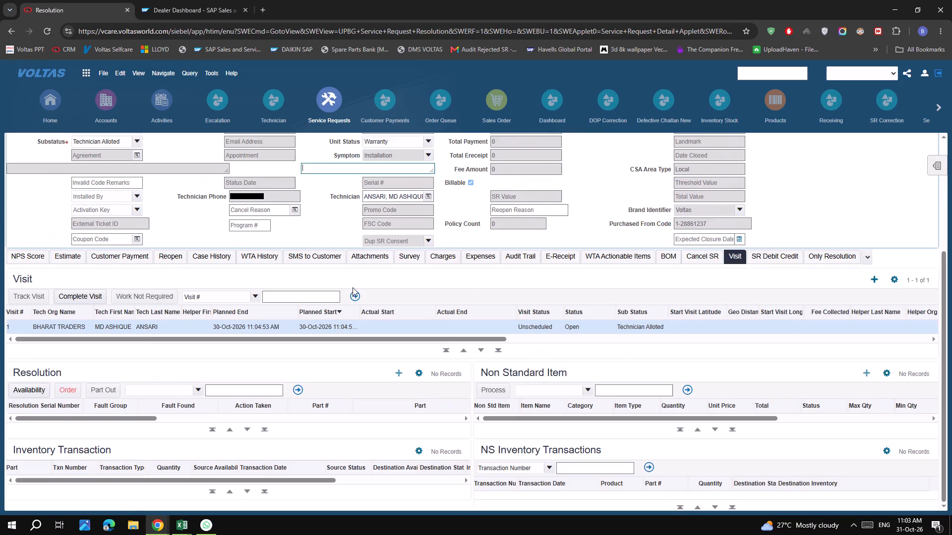
pyautogui.click(120, 323)
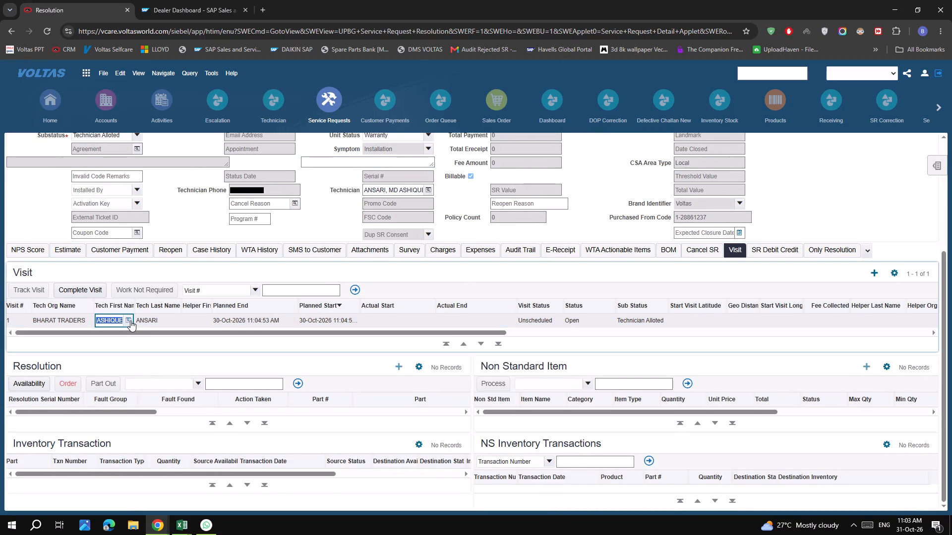
pyautogui.scroll(8, 130, 321)
pyautogui.click(847, 143)
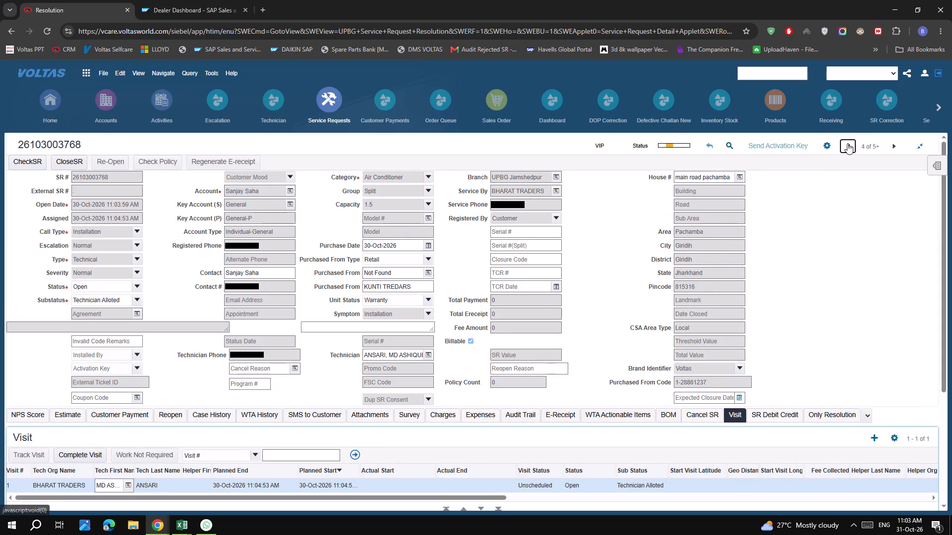
pyautogui.click(847, 143)
pyautogui.click(847, 143)
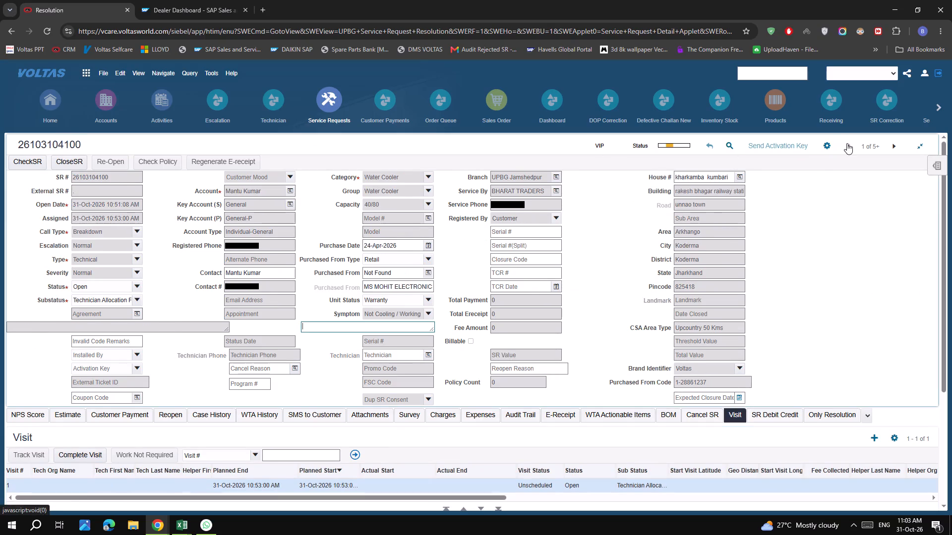
pyautogui.click(847, 143)
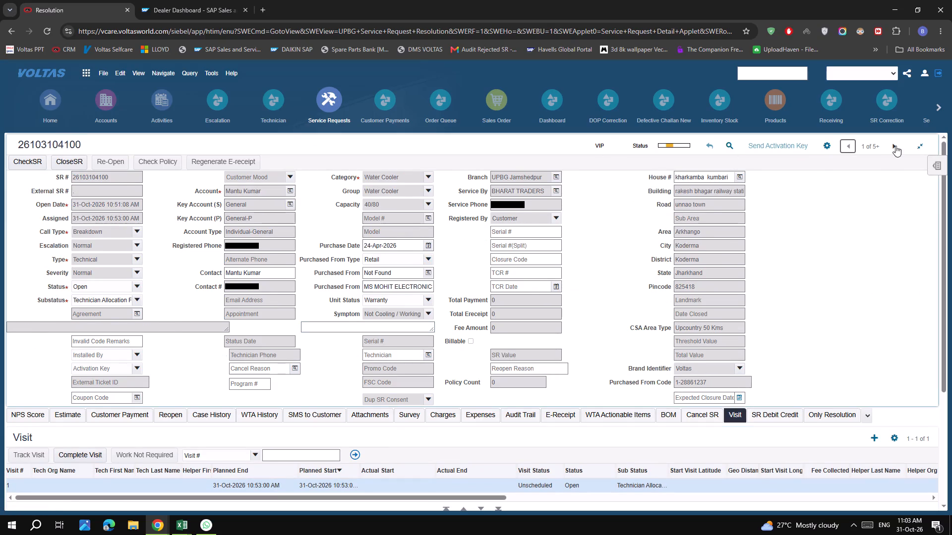
pyautogui.click(895, 146)
pyautogui.scroll(-5, 366, 279)
pyautogui.click(112, 323)
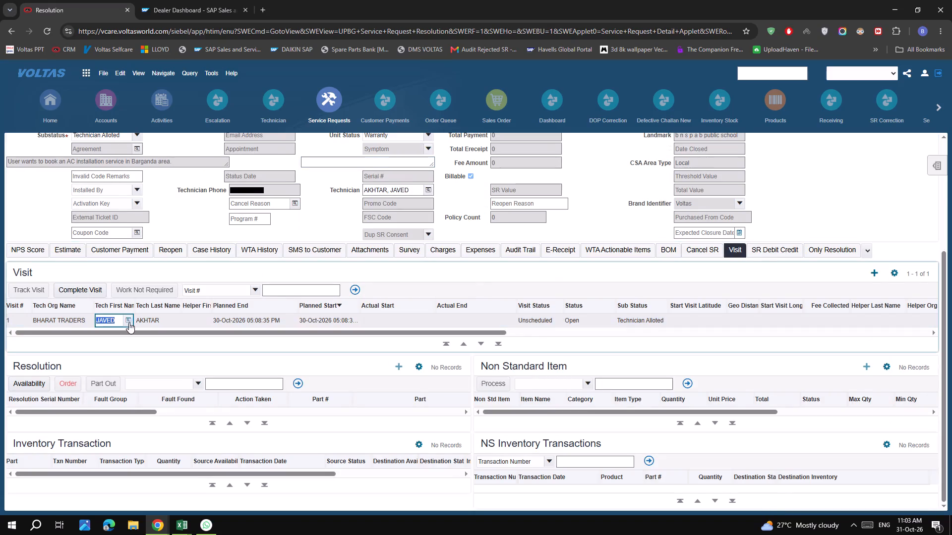
pyautogui.click(129, 322)
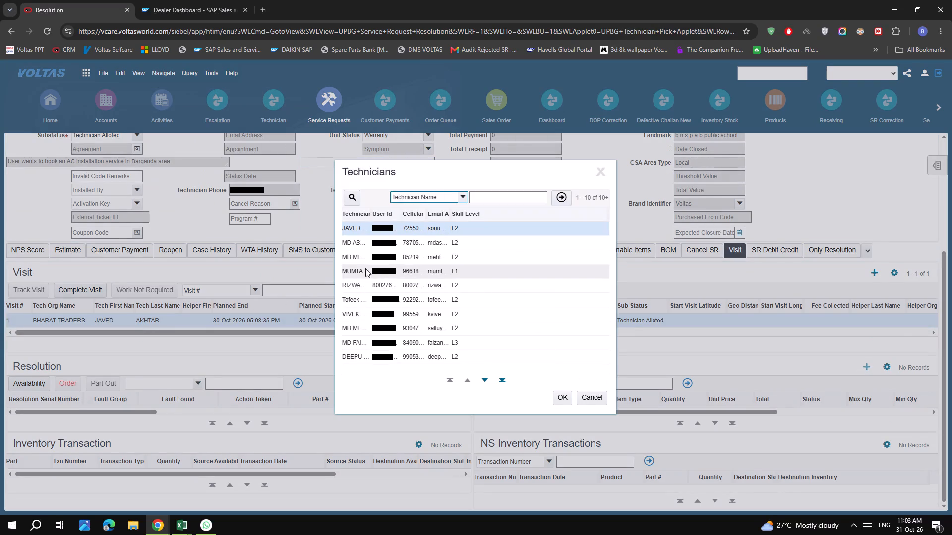
pyautogui.click(362, 261)
pyautogui.click(560, 401)
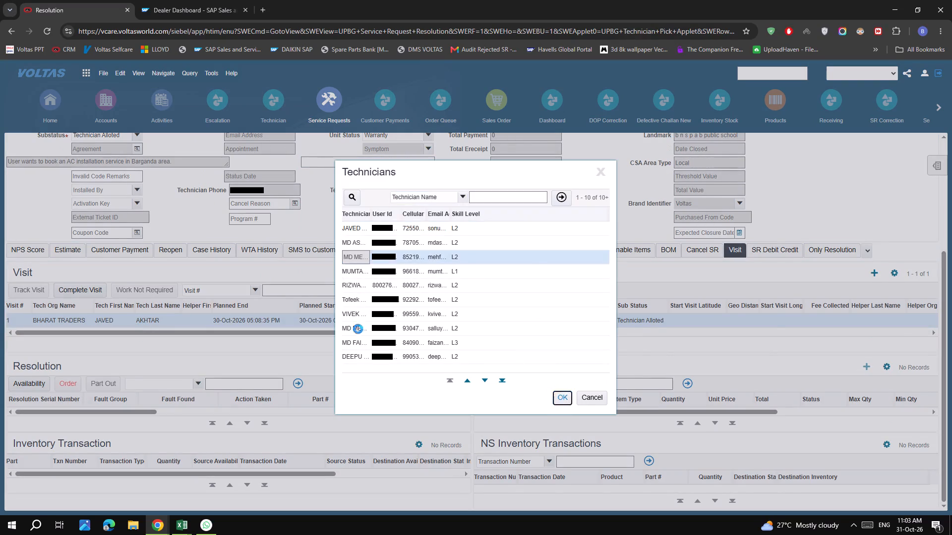
pyautogui.click(357, 288)
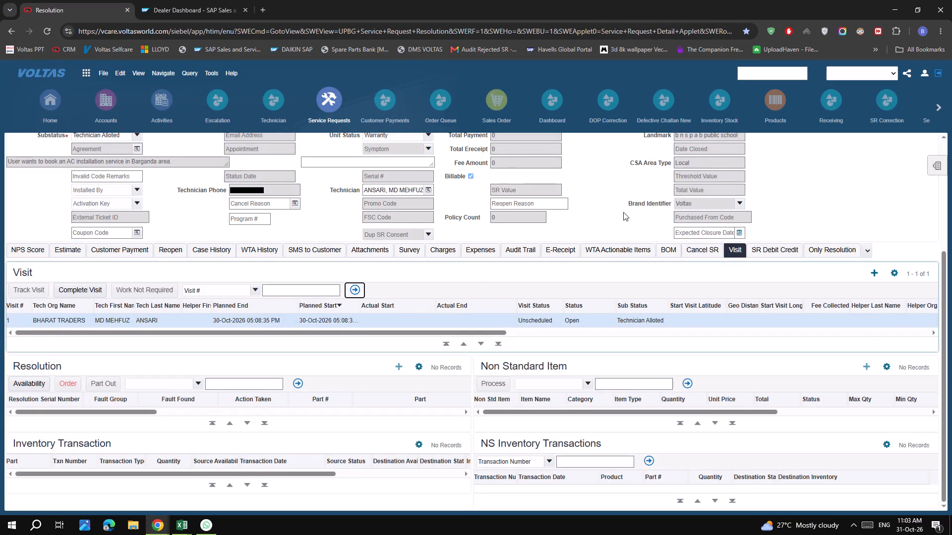
pyautogui.scroll(7, 623, 212)
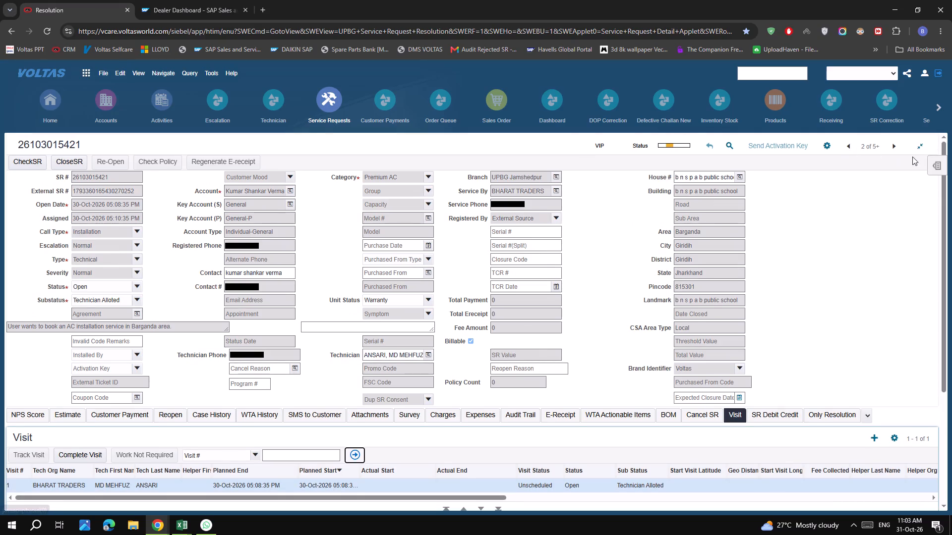
pyautogui.click(882, 231)
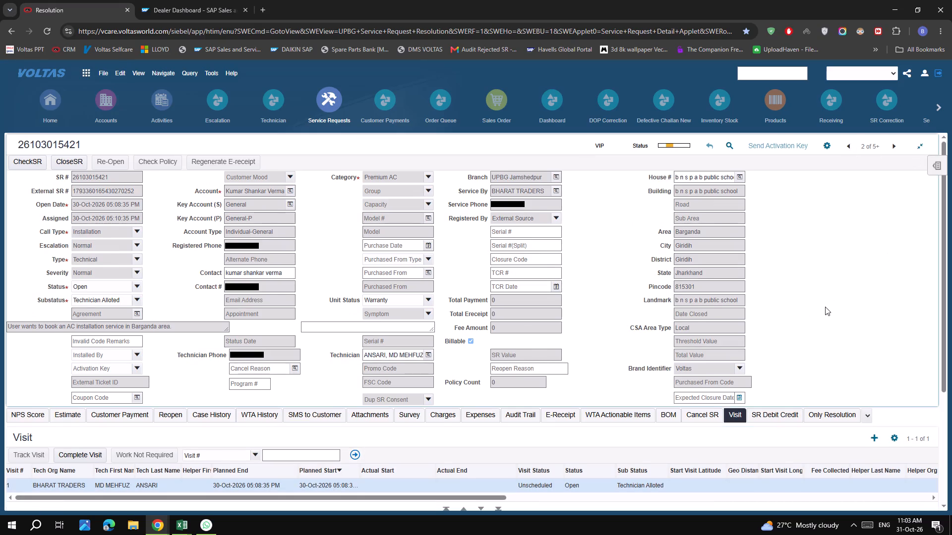
pyautogui.click(894, 145)
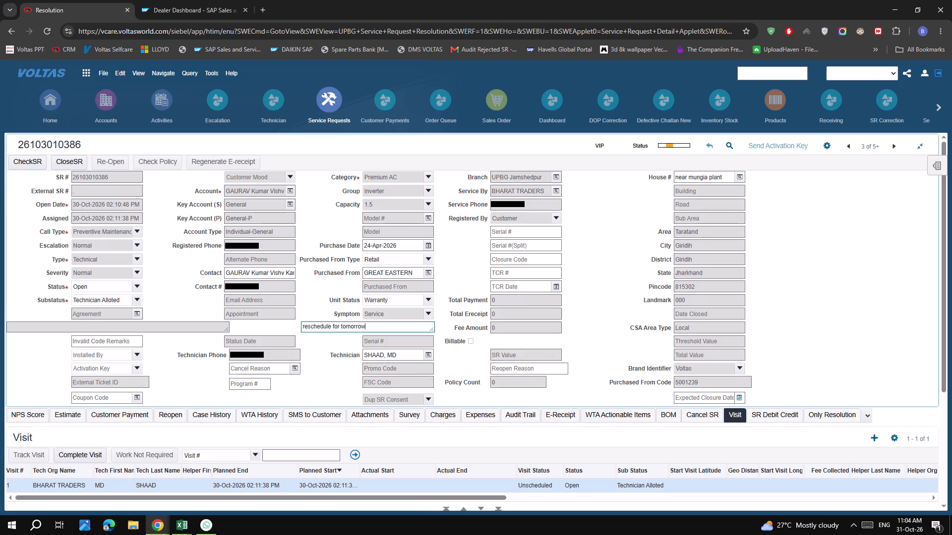
pyautogui.scroll(-4, 334, 312)
pyautogui.scroll(6, 444, 306)
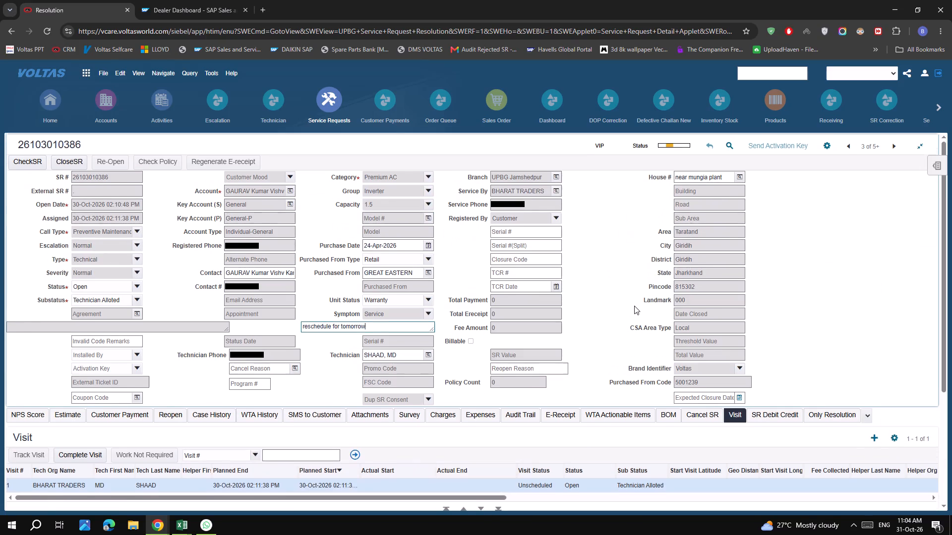
pyautogui.click(891, 145)
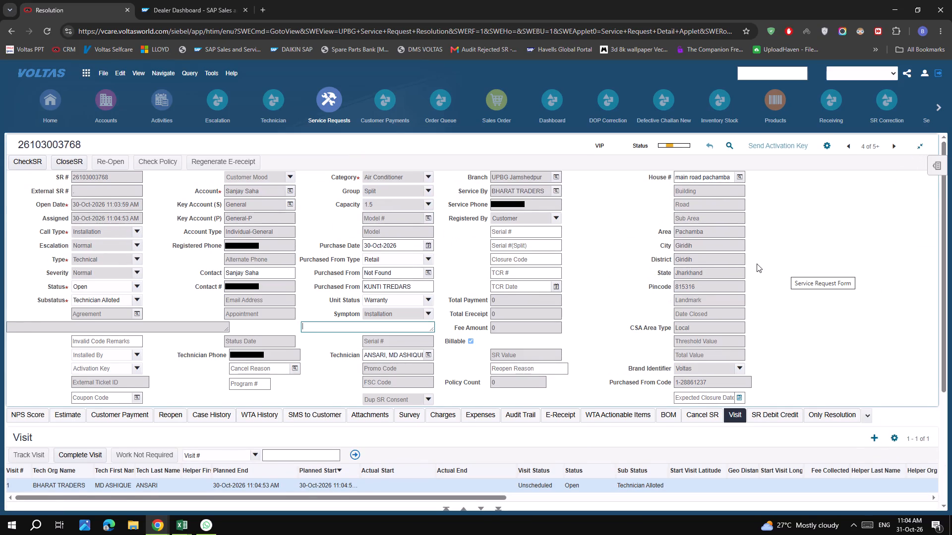
pyautogui.tripleClick(848, 148)
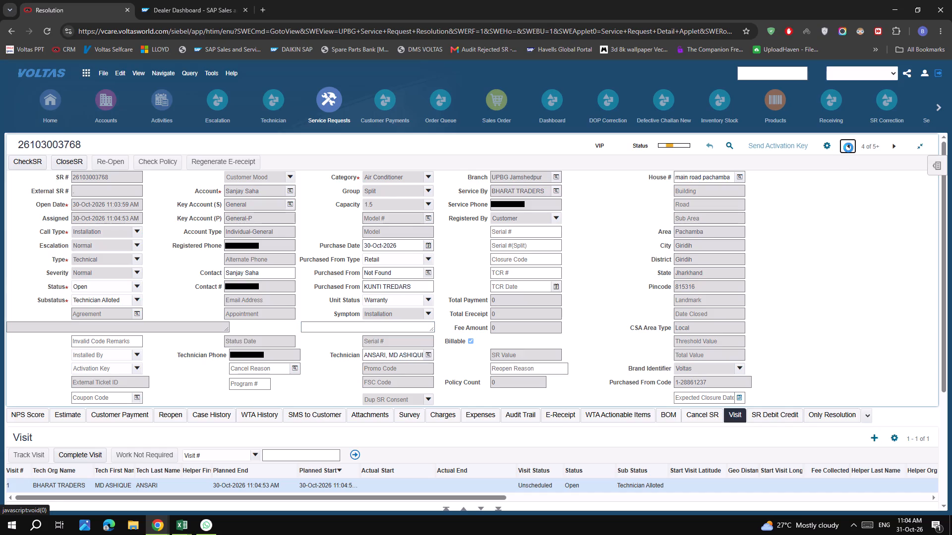
pyautogui.tripleClick(848, 148)
pyautogui.click(848, 148)
pyautogui.click(834, 229)
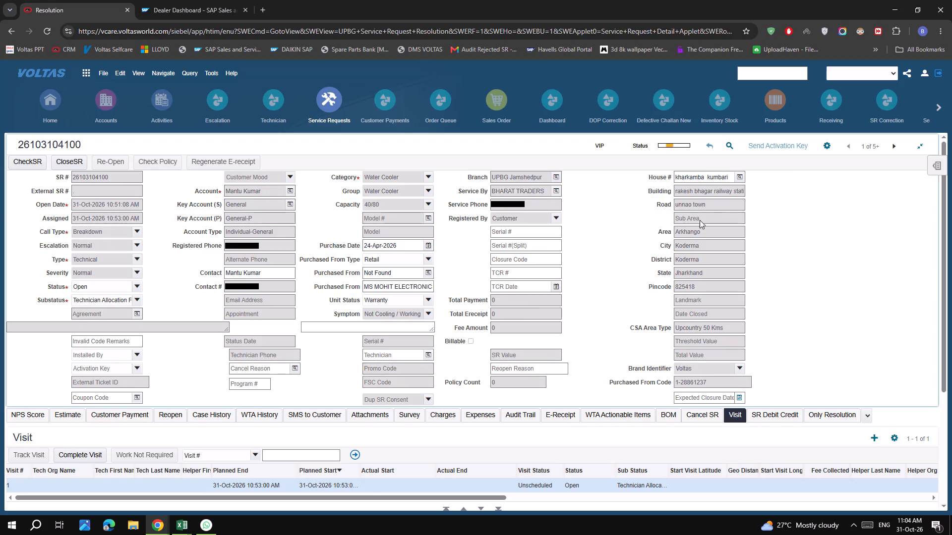
pyautogui.tripleClick(713, 178)
pyautogui.click(826, 280)
pyautogui.tripleClick(699, 195)
pyautogui.click(791, 214)
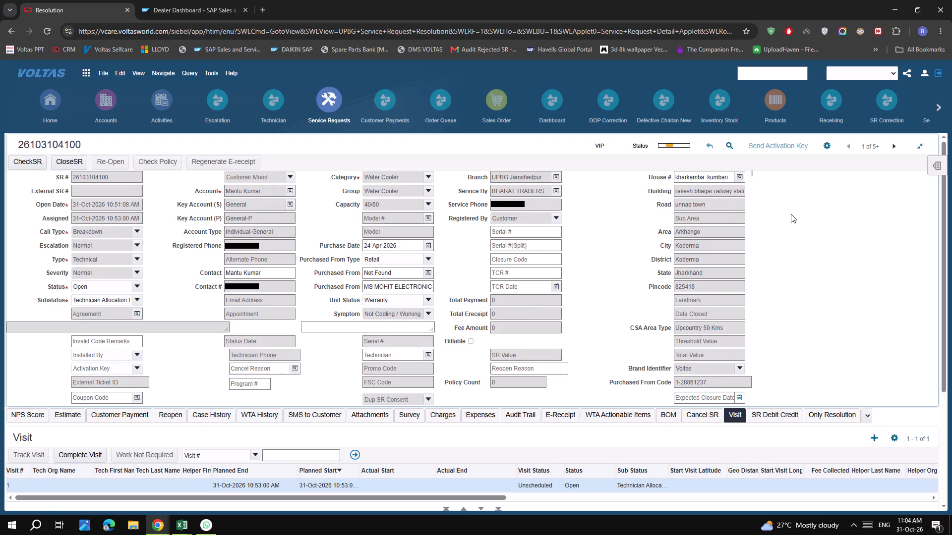
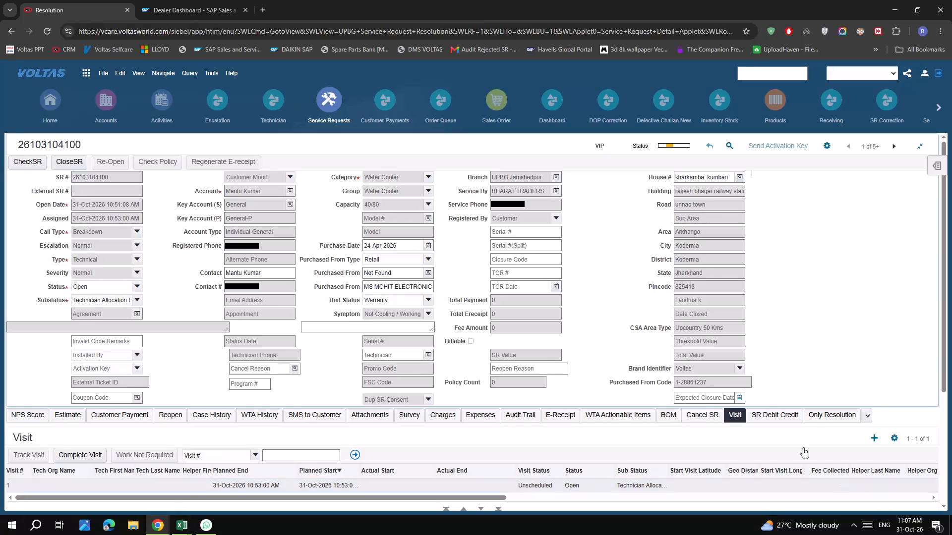
# Return to the service requests list and filter it with the saved query Open SRs.
pyautogui.click(325, 95)
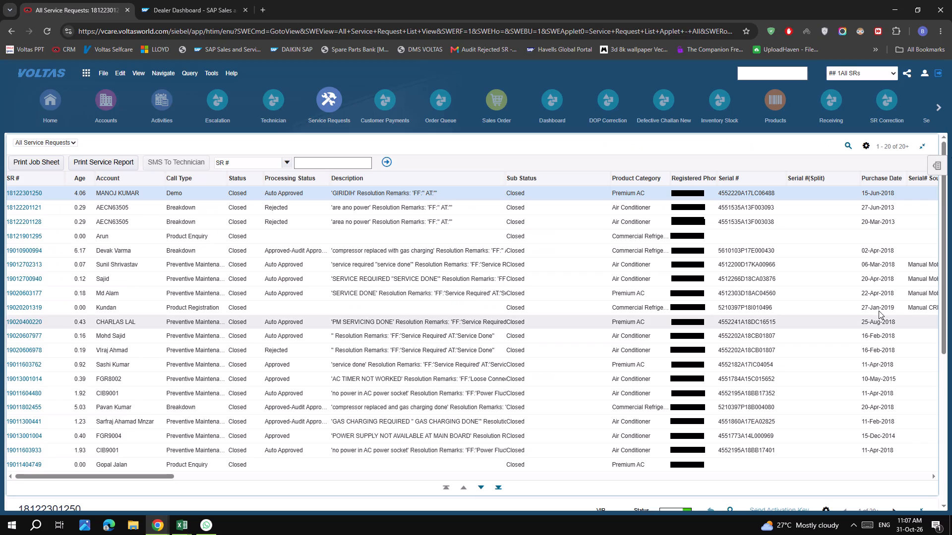
pyautogui.click(856, 72)
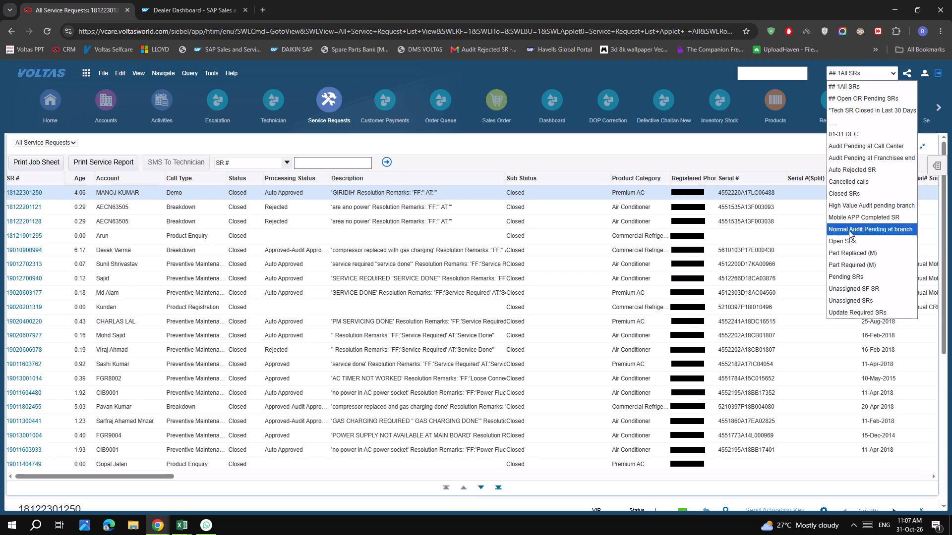
pyautogui.click(861, 240)
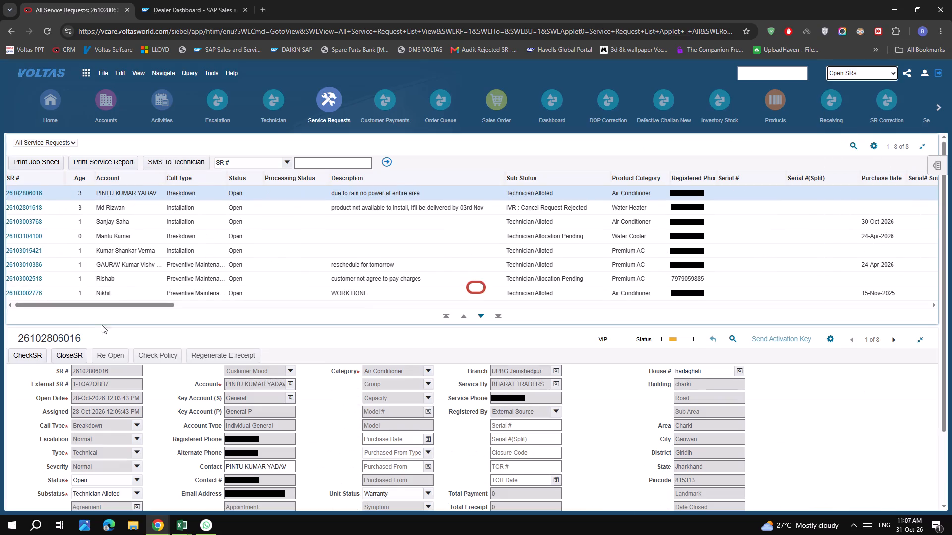
pyautogui.click(33, 177)
pyautogui.click(46, 183)
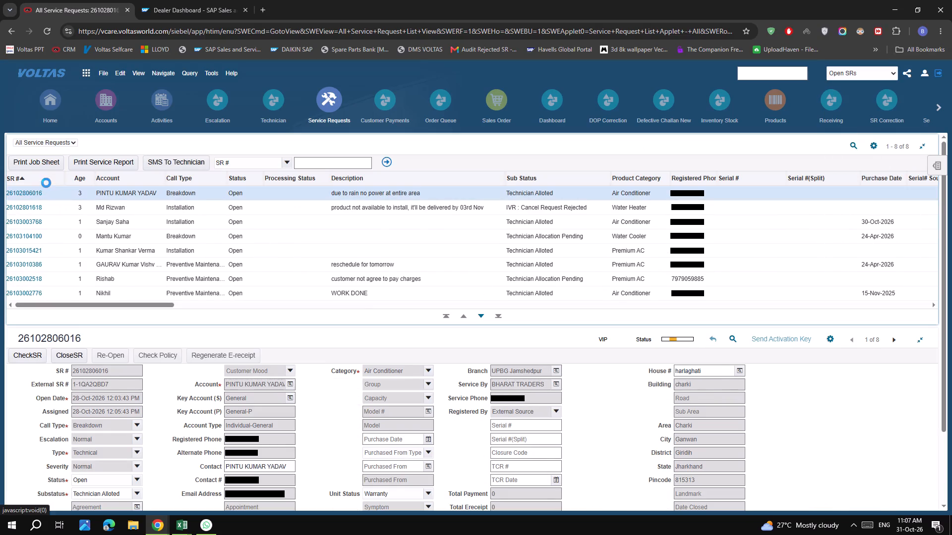
pyautogui.click(30, 180)
pyautogui.click(39, 183)
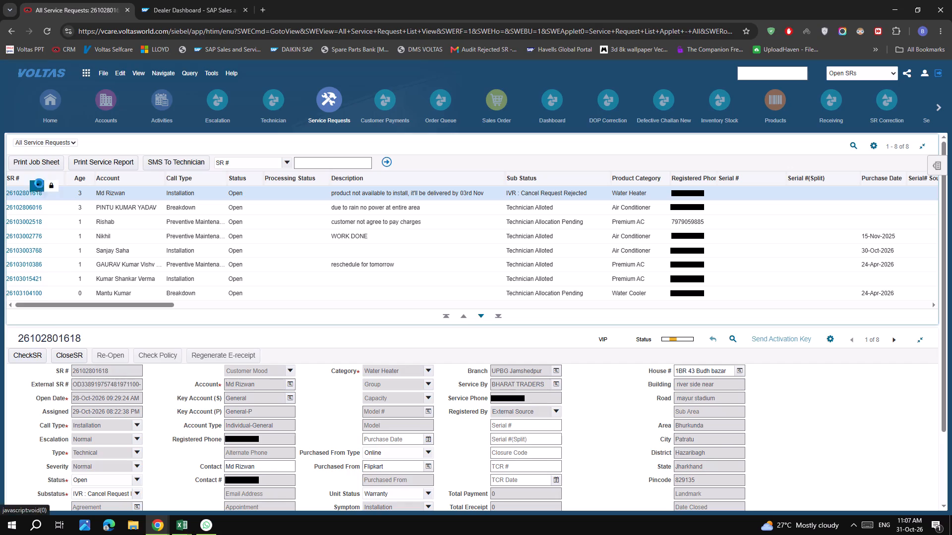
pyautogui.click(37, 194)
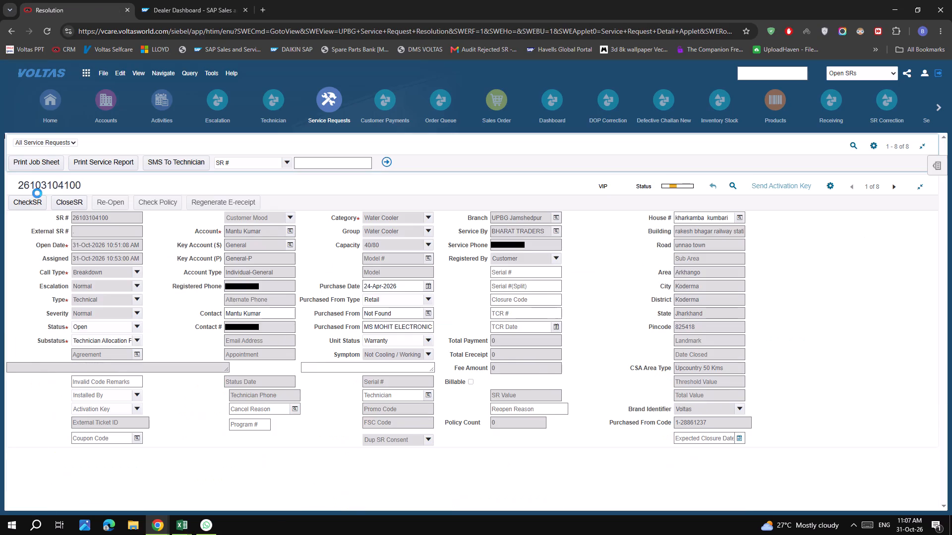
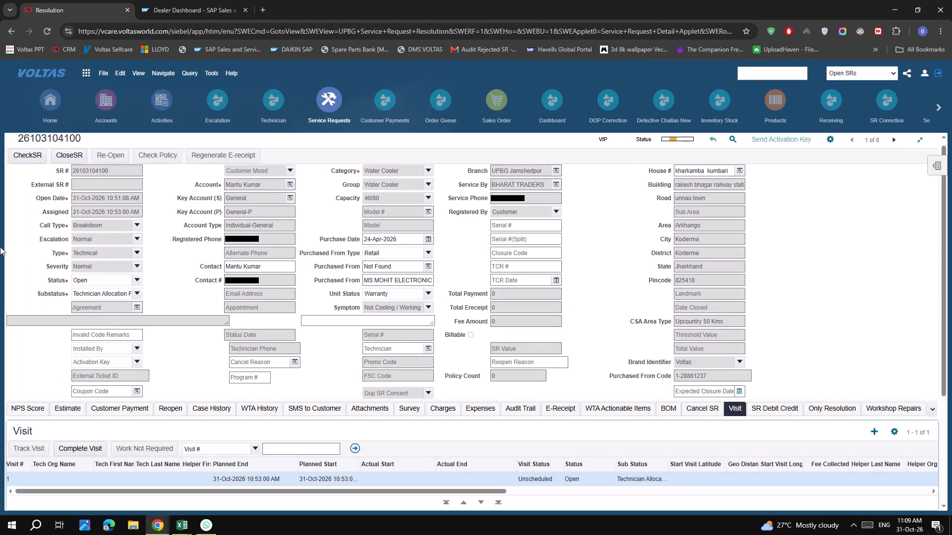
pyautogui.doubleClick(103, 169)
pyautogui.hotkey('ctrl', 'c')
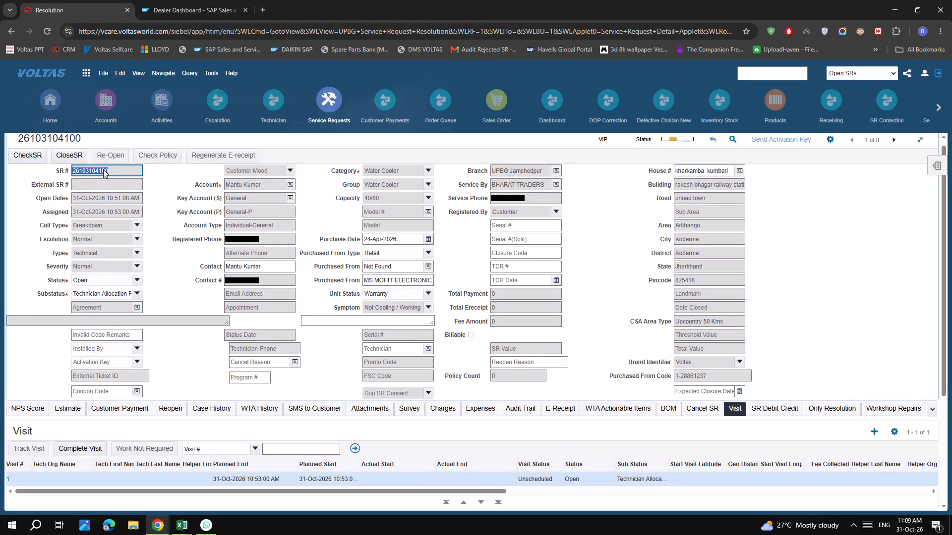
pyautogui.hotkey('ctrl', 'c')
pyautogui.hotkey('ctrl', 'c')
pyautogui.hotkey('ctrl', 'c')
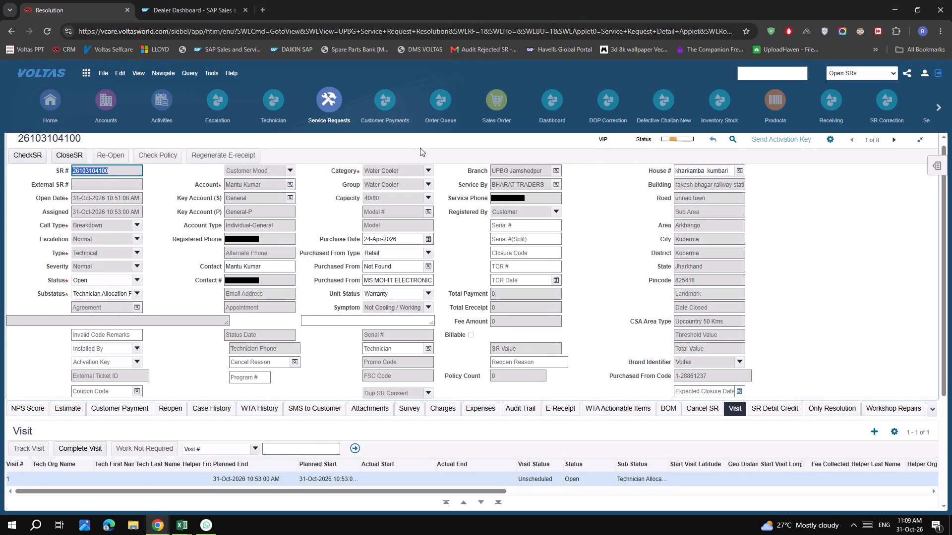
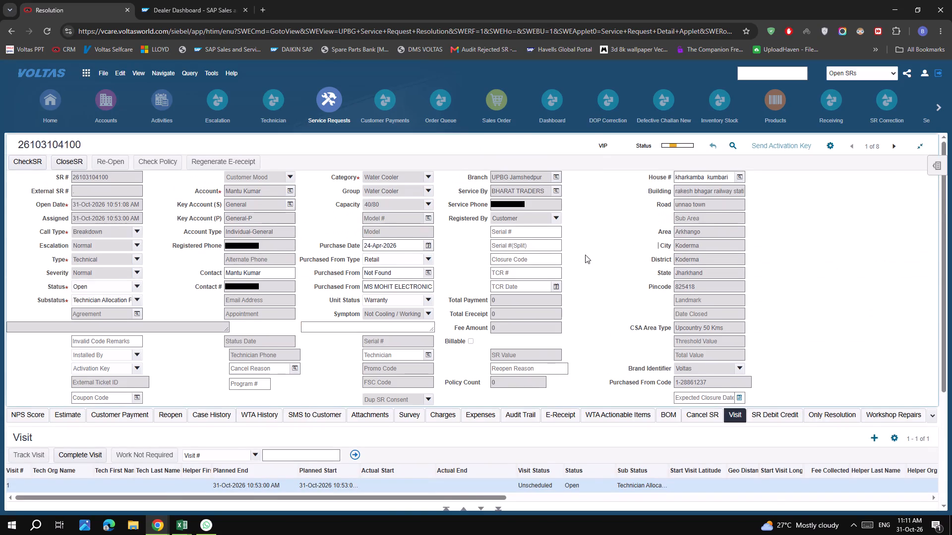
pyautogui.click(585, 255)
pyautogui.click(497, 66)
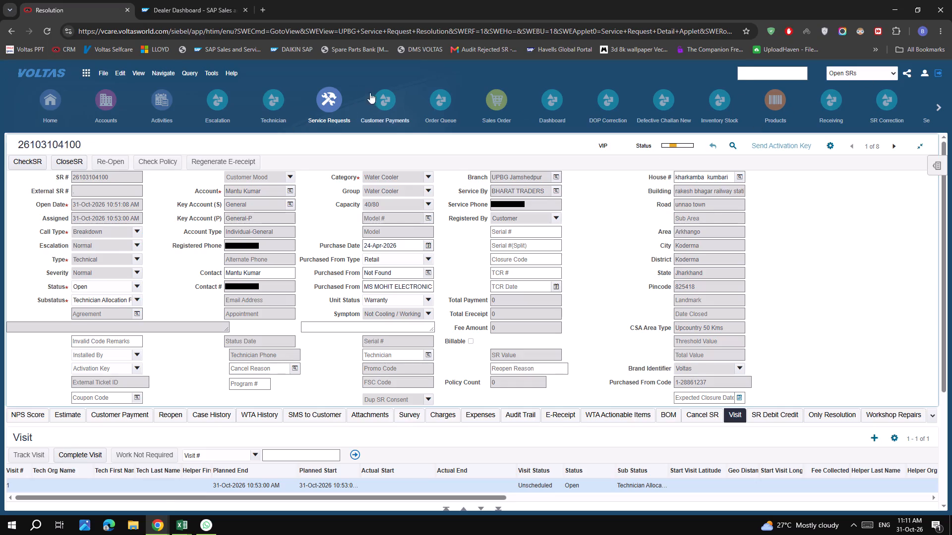
# List the service requests with the Open SRs query and sort them by SR # in descending order.
pyautogui.click(326, 98)
pyautogui.click(190, 7)
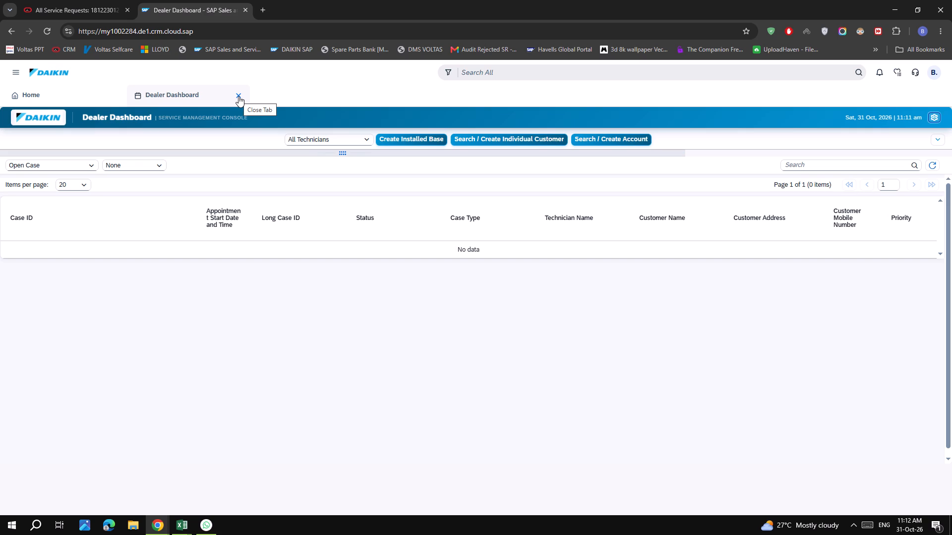
pyautogui.click(81, 7)
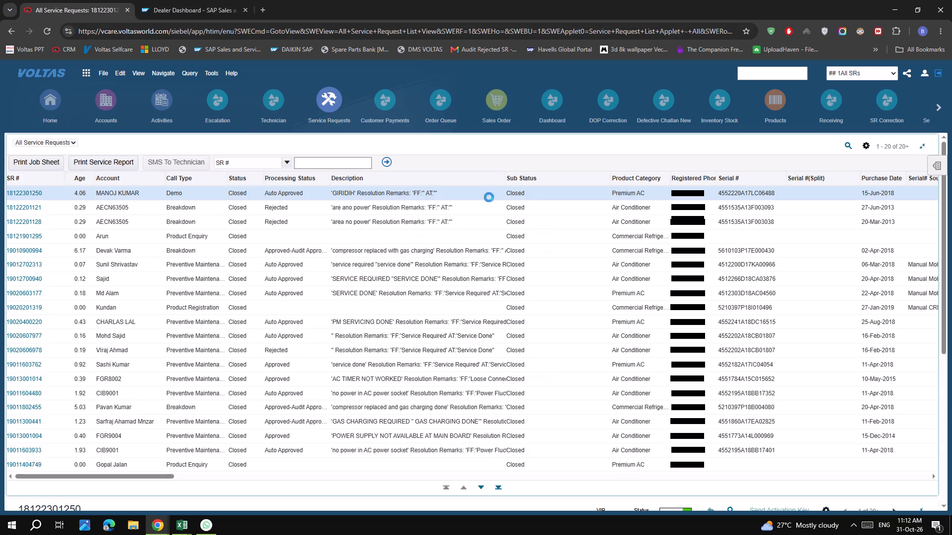
pyautogui.click(858, 73)
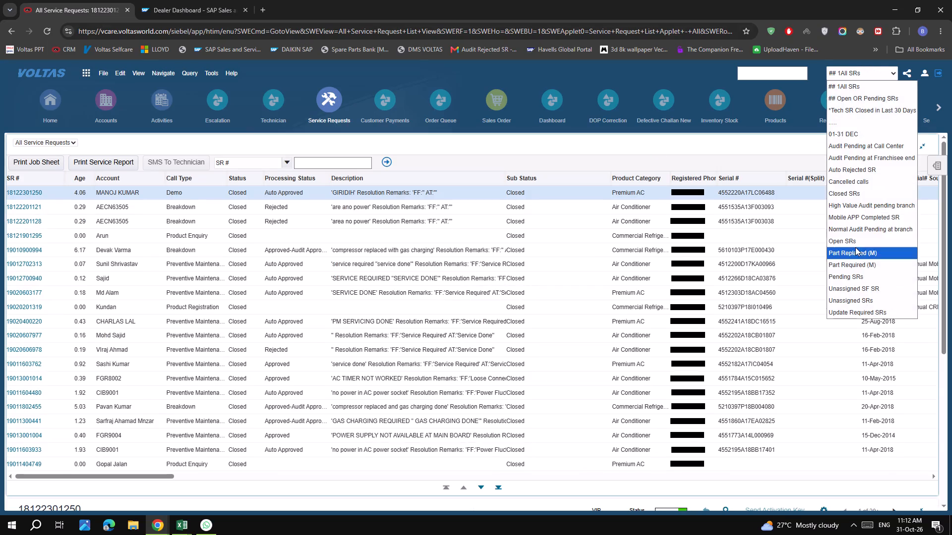
pyautogui.click(856, 242)
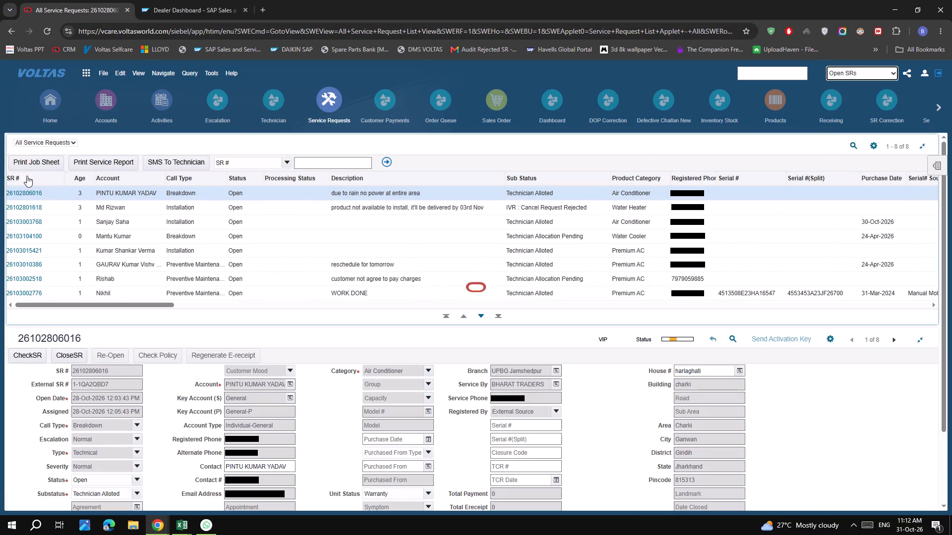
pyautogui.click(27, 176)
pyautogui.click(46, 181)
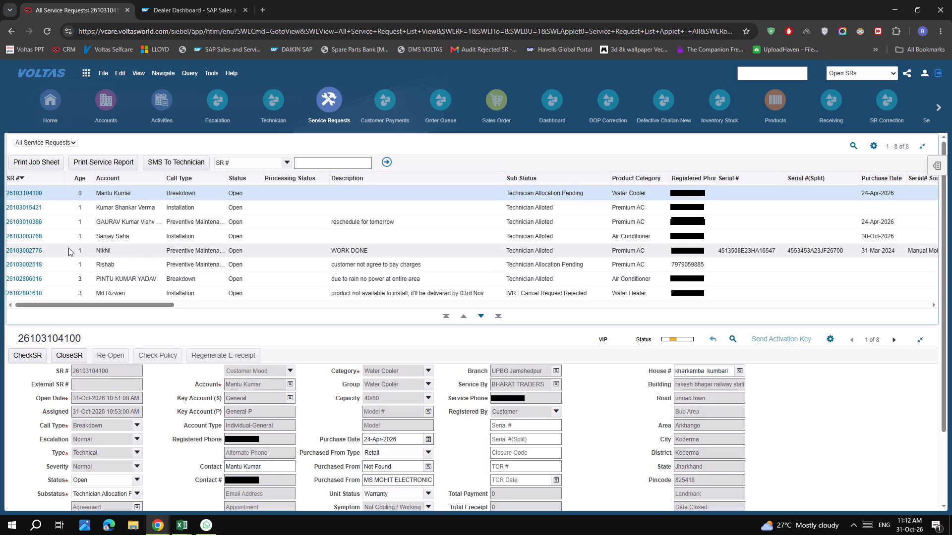
pyautogui.click(33, 248)
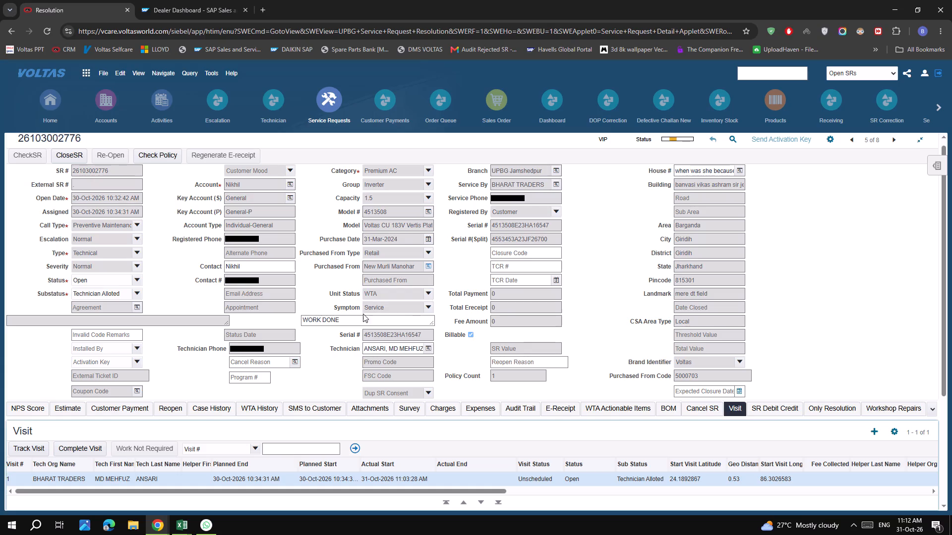
pyautogui.click(374, 406)
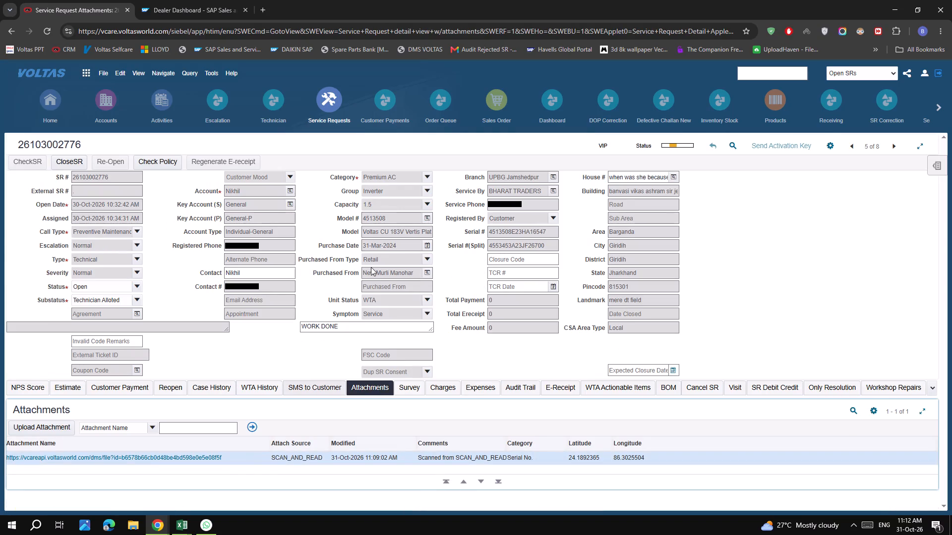
pyautogui.click(539, 252)
pyautogui.doubleClick(541, 246)
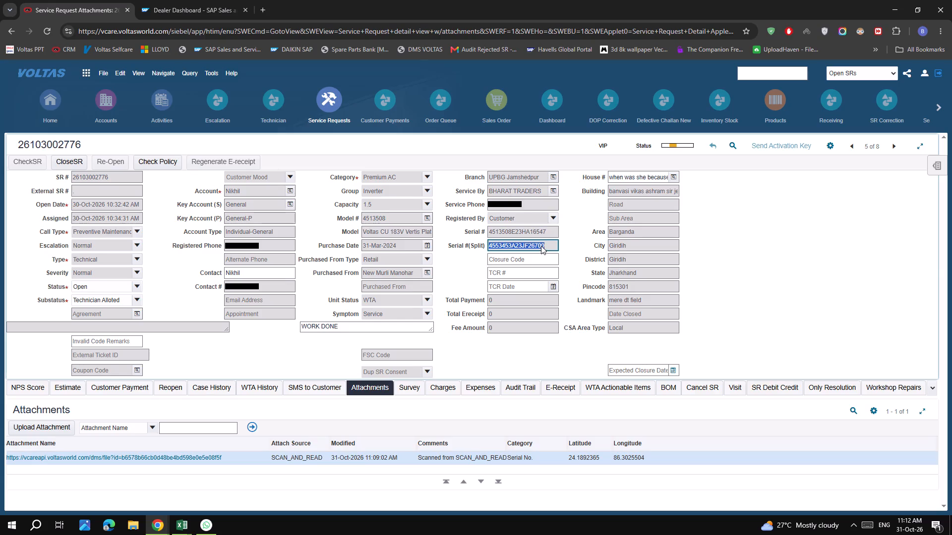
pyautogui.hotkey('ctrl', 'c')
pyautogui.hotkey('ctrl', 'c')
pyautogui.hotkey('ctrl', 'c')
pyautogui.click(736, 143)
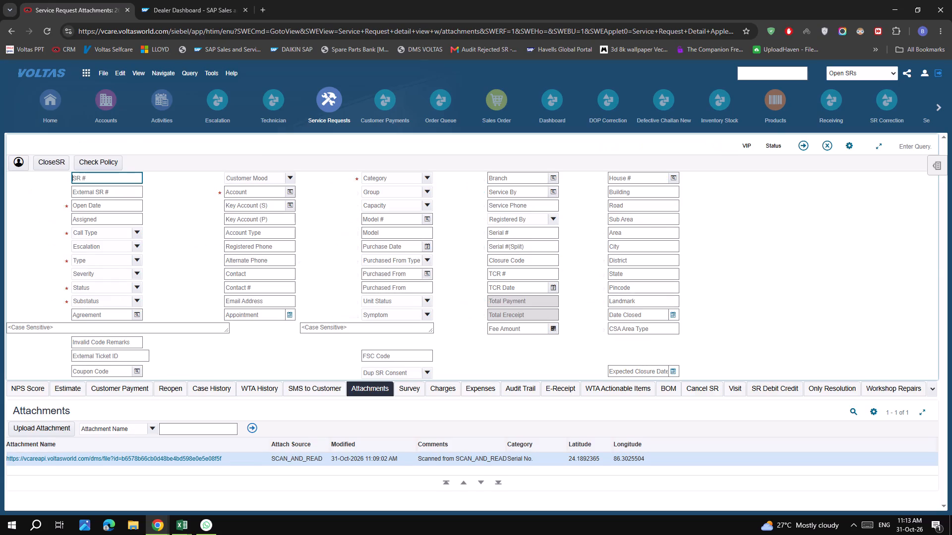
pyautogui.click(549, 245)
pyautogui.hotkey('ctrl', 'v')
pyautogui.press('Return')
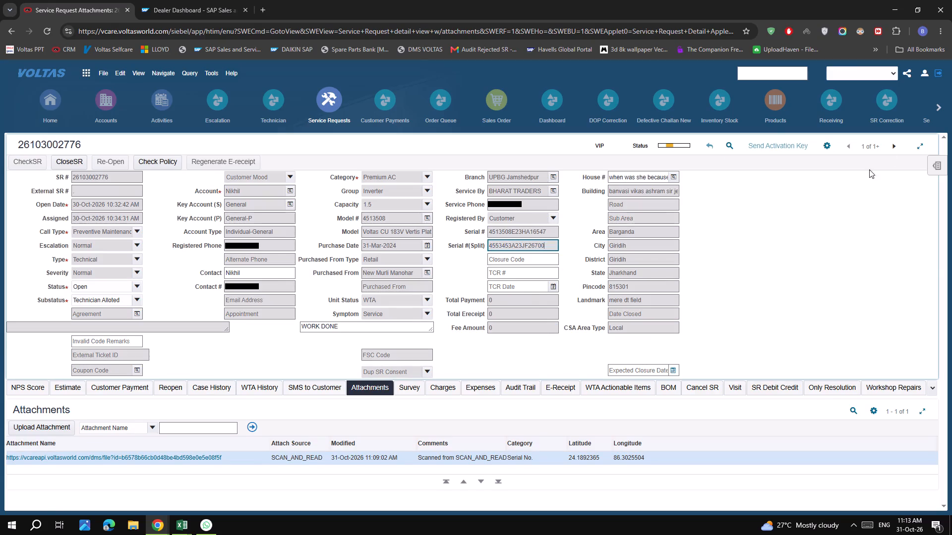
pyautogui.click(893, 144)
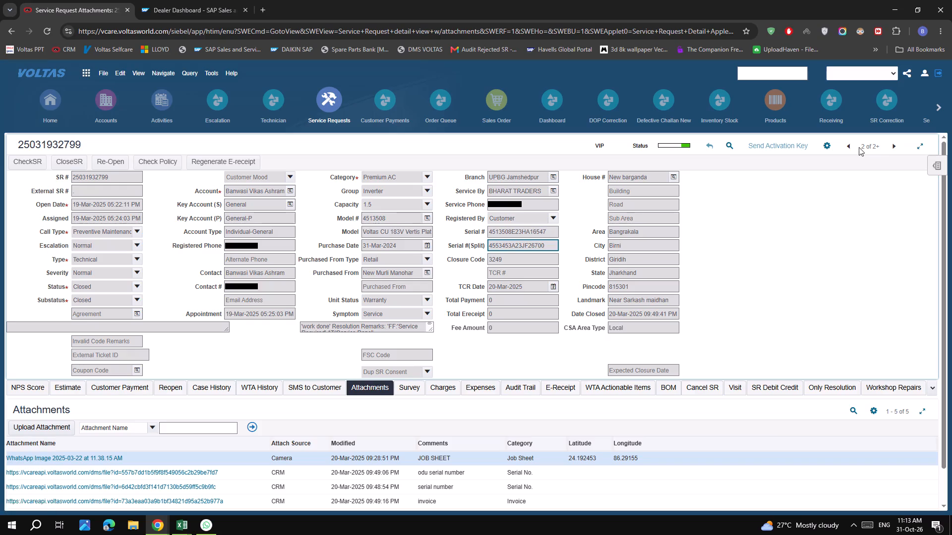
pyautogui.scroll(-6, 362, 454)
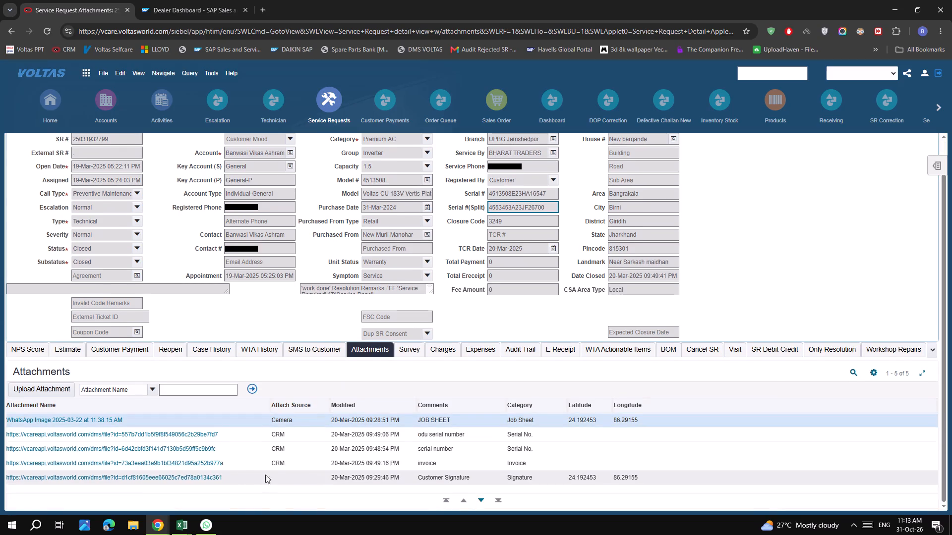
pyautogui.click(213, 461)
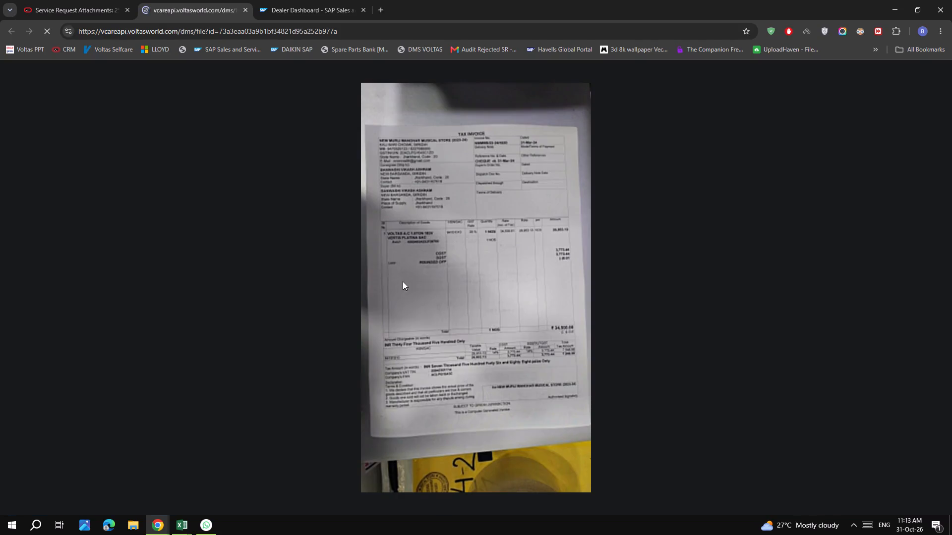
pyautogui.click(448, 279)
pyautogui.scroll(12, 540, 162)
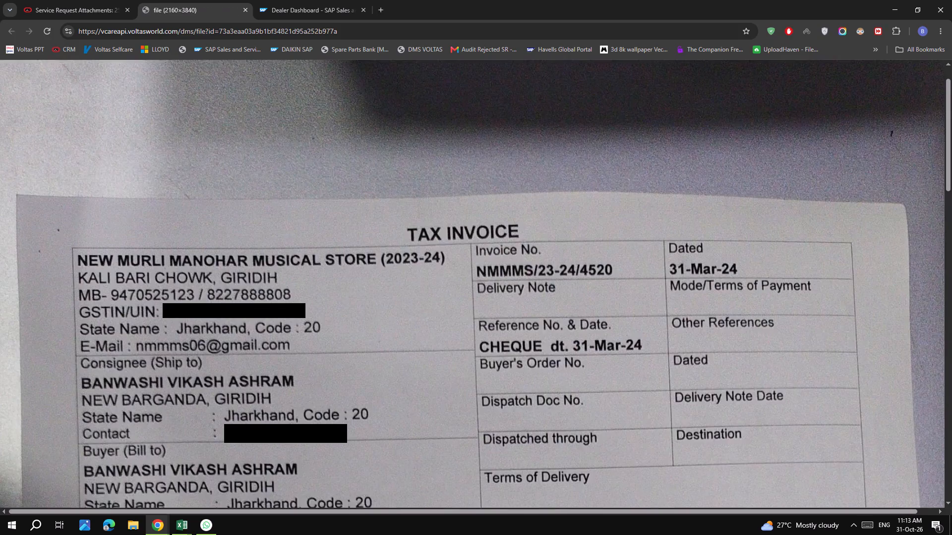
pyautogui.scroll(2, 540, 162)
pyautogui.click(540, 162)
pyautogui.click(247, 9)
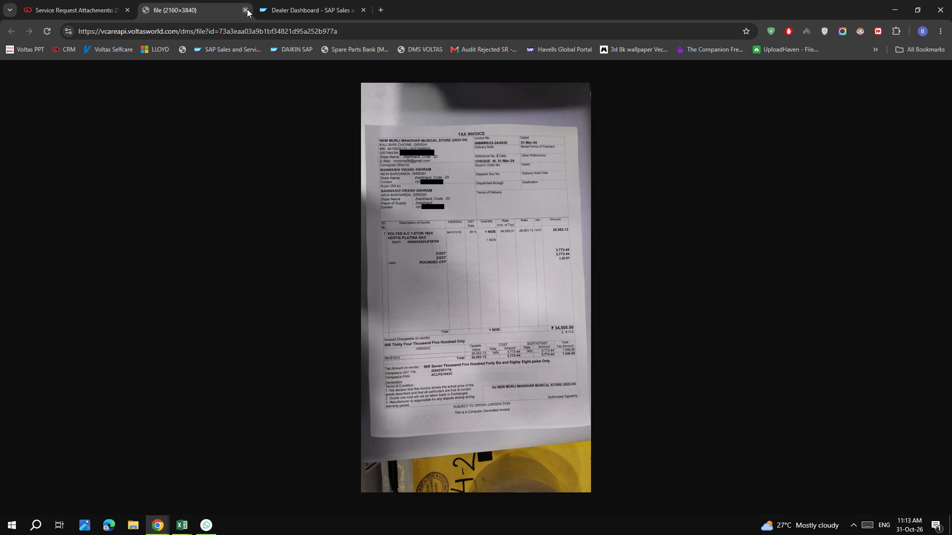
pyautogui.scroll(1, 616, 297)
pyautogui.scroll(2, 701, 296)
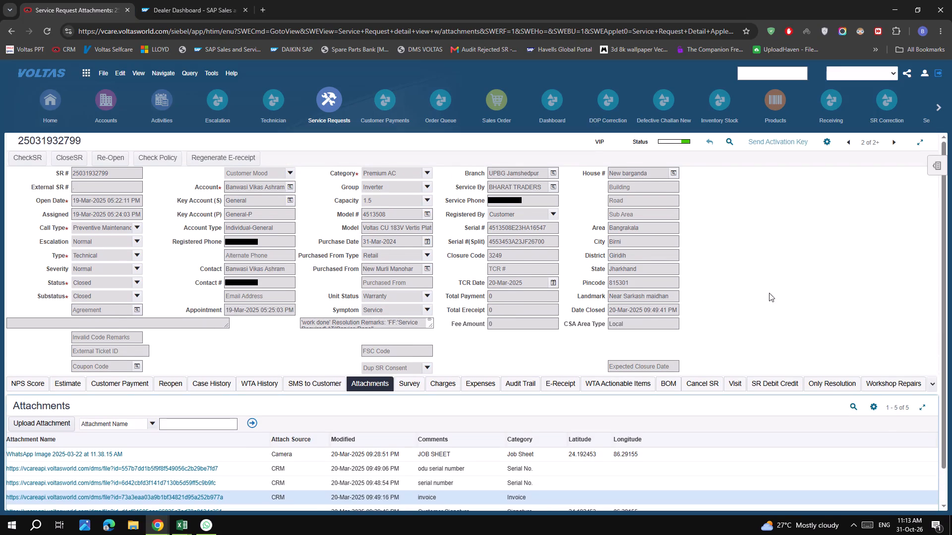
pyautogui.scroll(6, 784, 271)
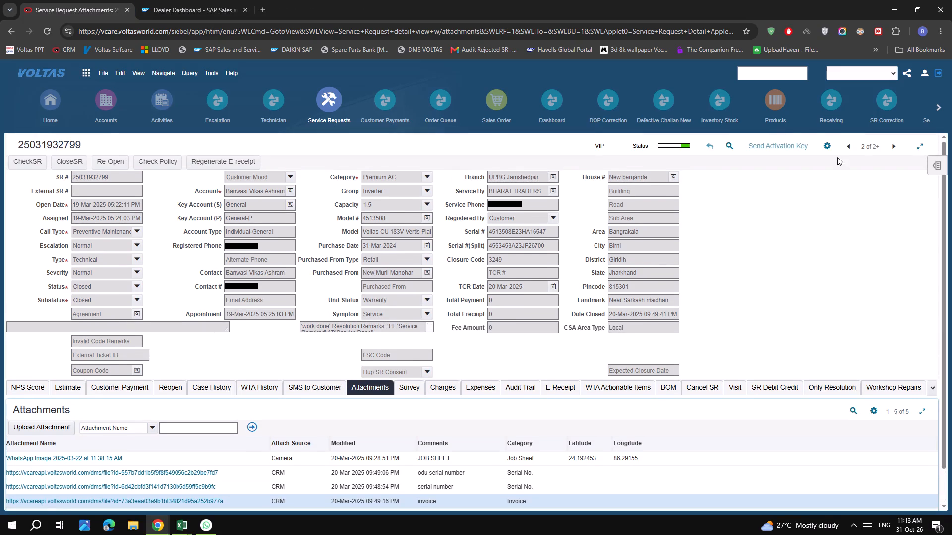
pyautogui.click(855, 147)
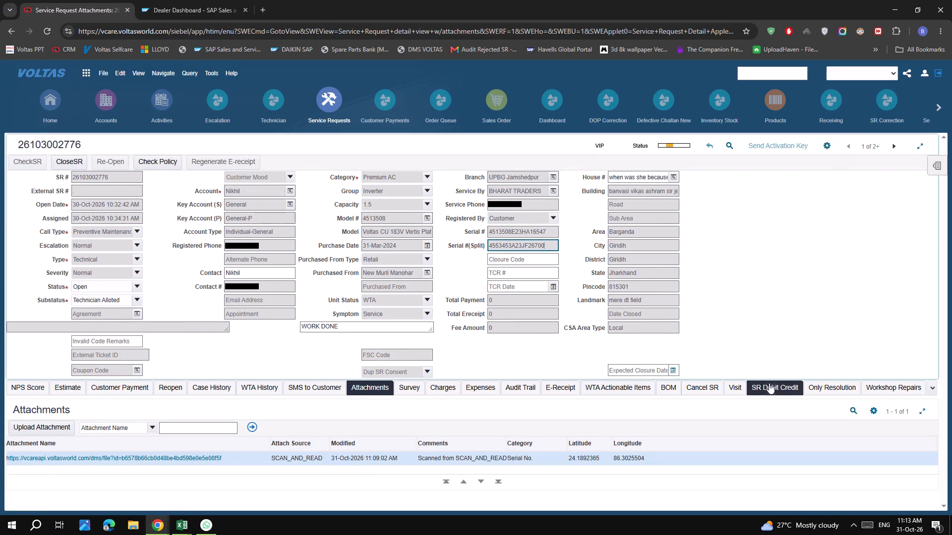
pyautogui.click(737, 389)
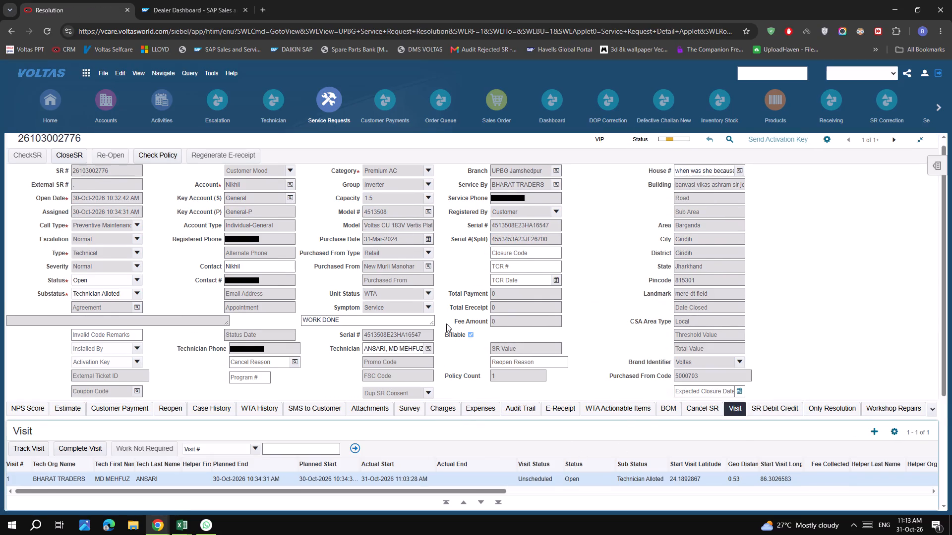
pyautogui.tripleClick(345, 321)
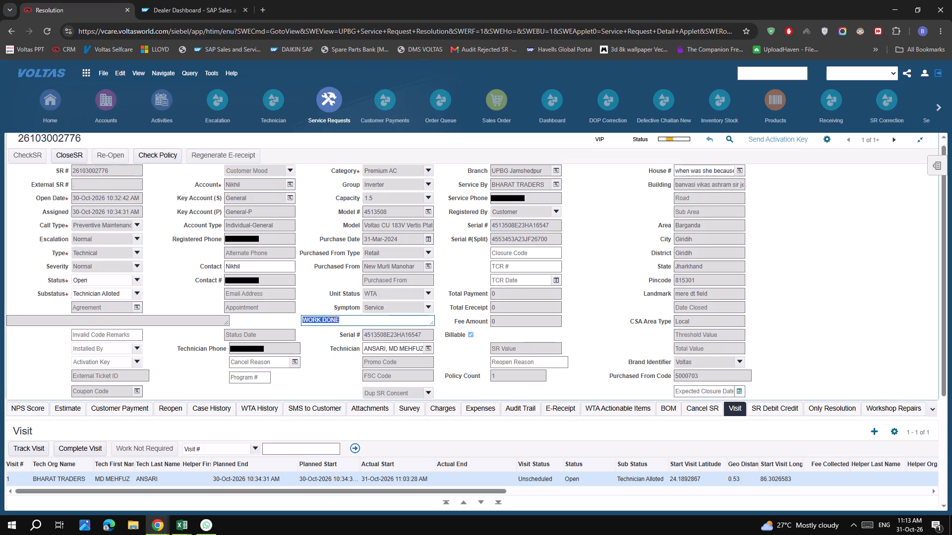
pyautogui.press('BackSpace')
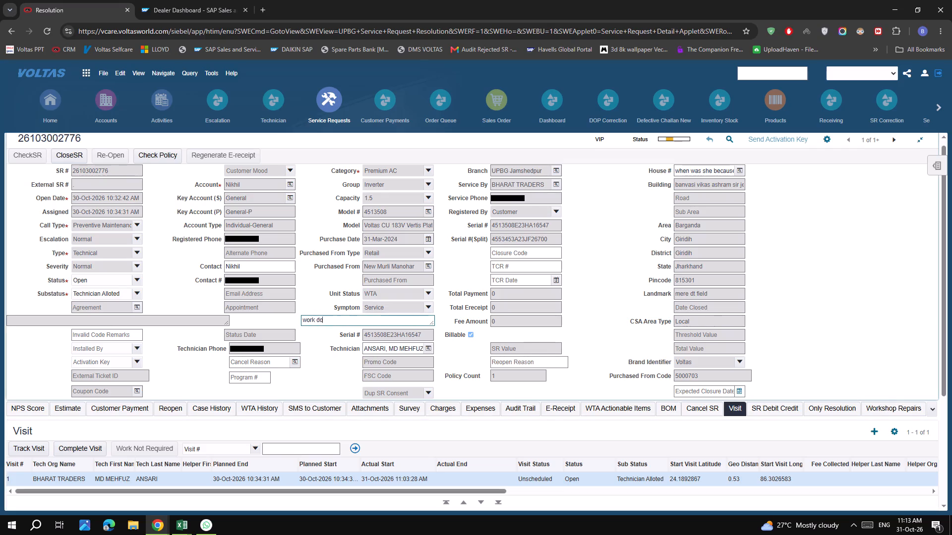
pyautogui.hotkey('ctrl', 's')
pyautogui.hotkey('ctrl', 's')
pyautogui.write('sss')
pyautogui.press('BackSpace')
pyautogui.press('BackSpace')
pyautogui.hotkey('ctrl', 's')
pyautogui.hotkey('ctrl', 's')
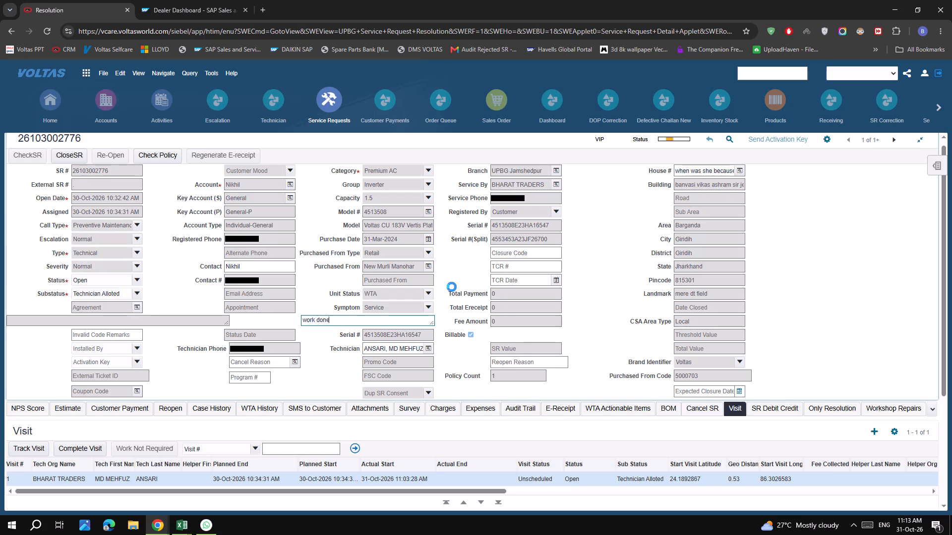
pyautogui.hotkey('ctrl', 's')
pyautogui.click(849, 289)
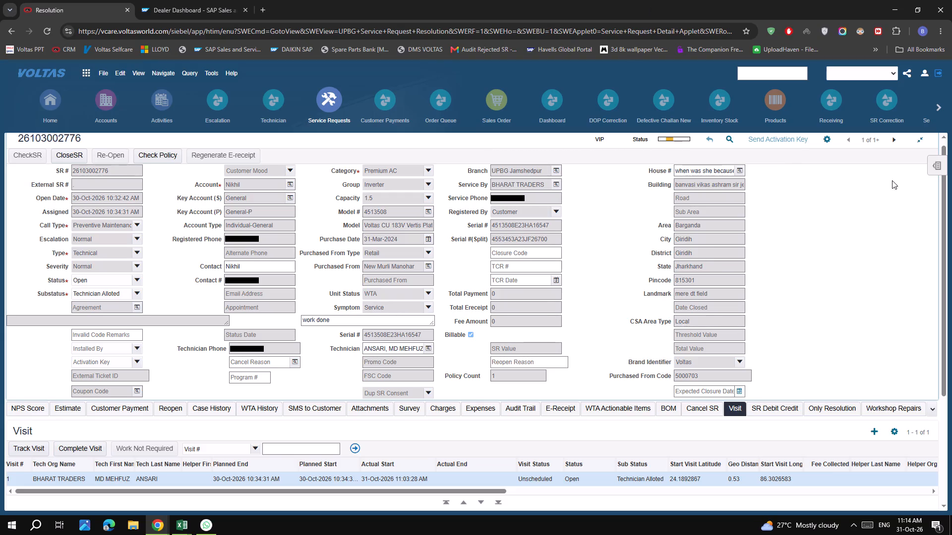
# List the service requests again with the Open SRs query, sorted by SR # in descending order.
pyautogui.click(322, 94)
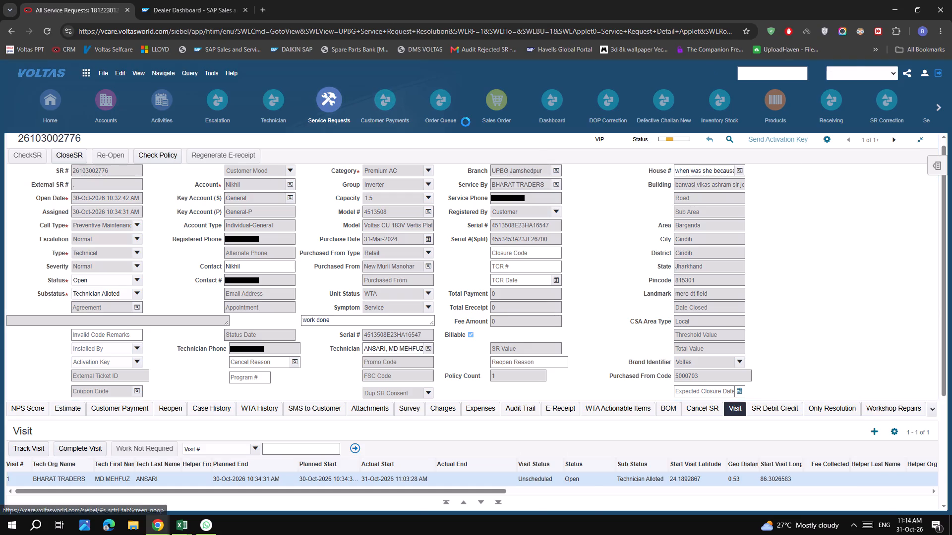
pyautogui.click(871, 72)
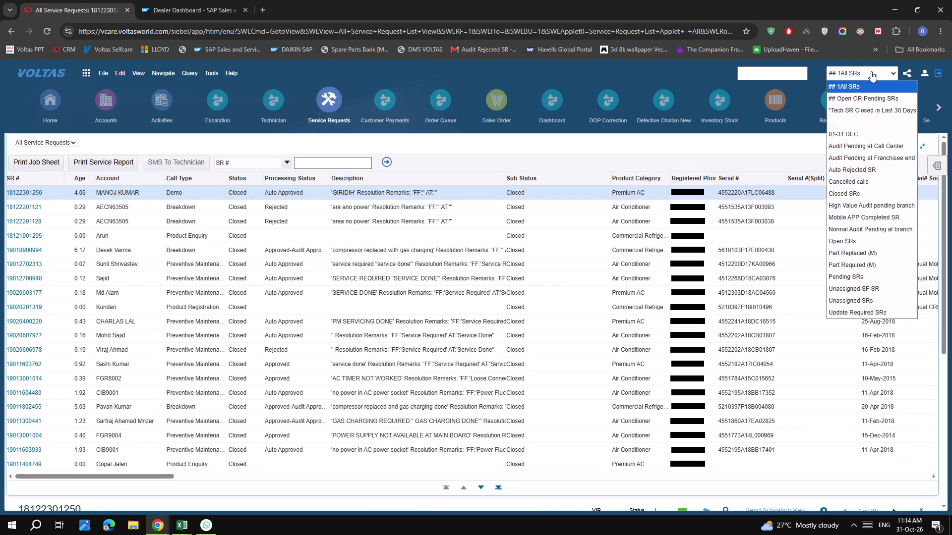
pyautogui.click(871, 71)
pyautogui.click(871, 71)
pyautogui.click(874, 237)
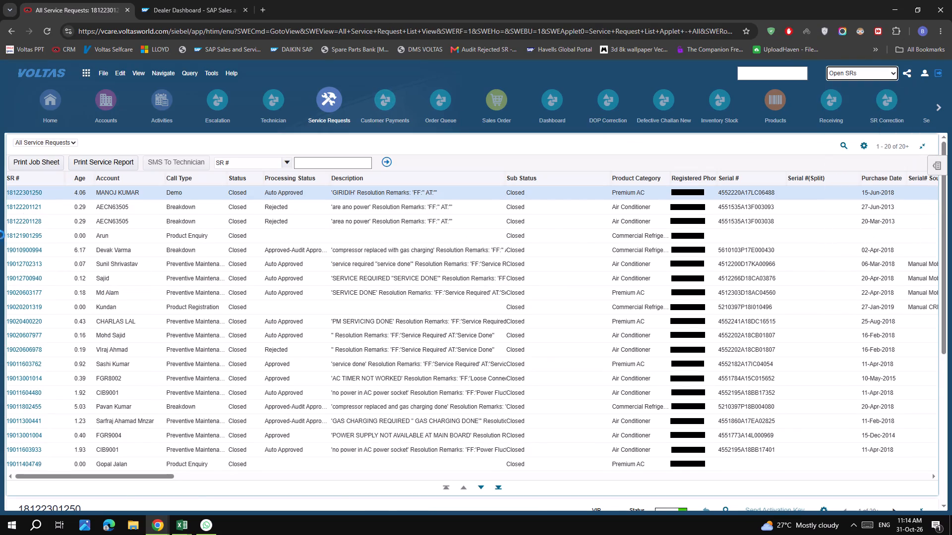
pyautogui.click(29, 175)
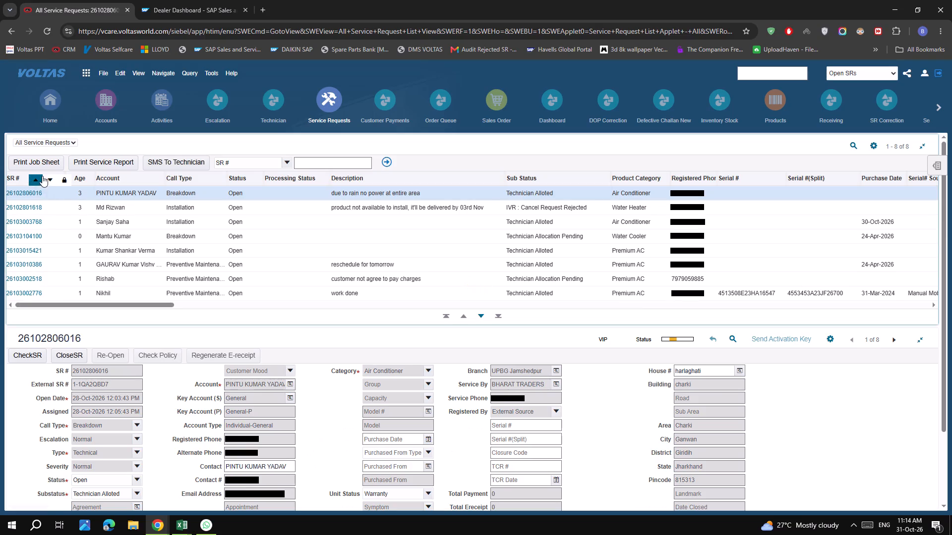
pyautogui.click(42, 176)
pyautogui.click(31, 179)
pyautogui.click(39, 184)
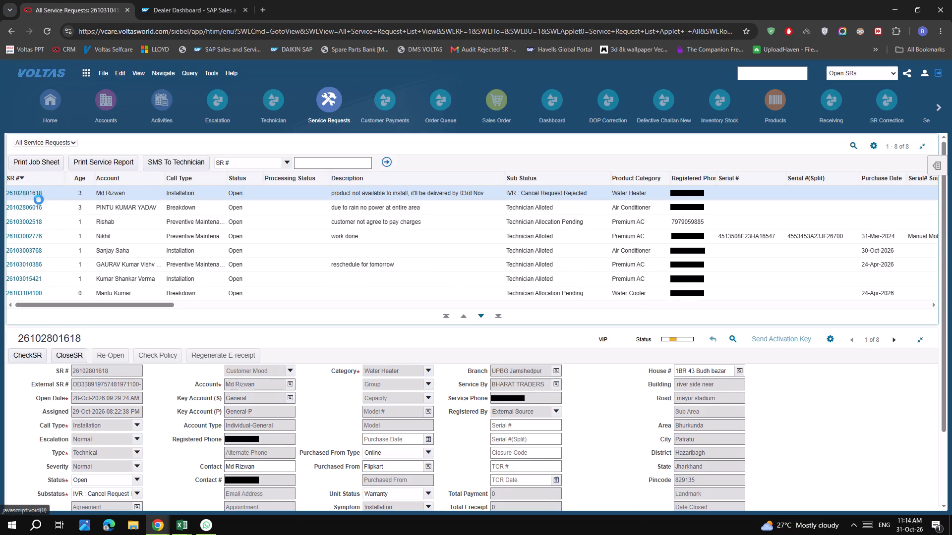
pyautogui.click(34, 191)
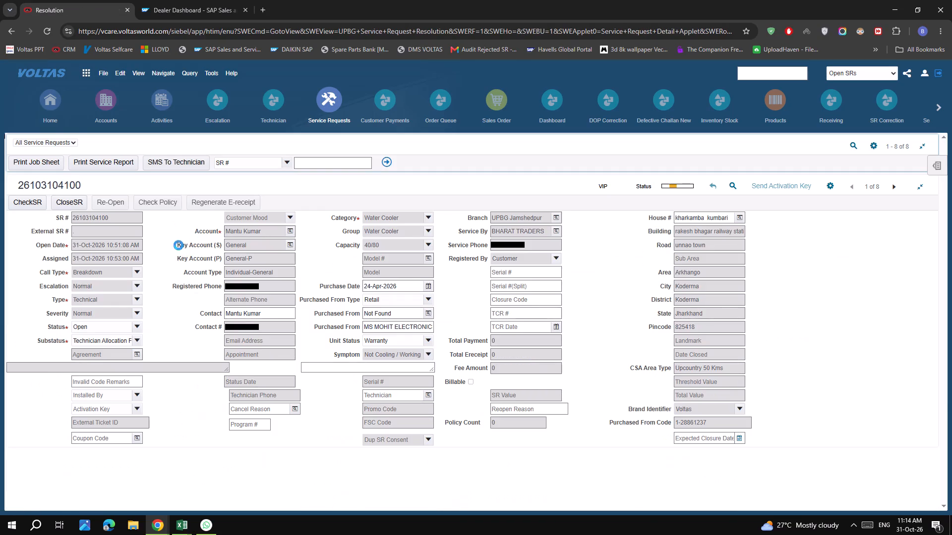
pyautogui.scroll(4, 349, 316)
pyautogui.click(351, 323)
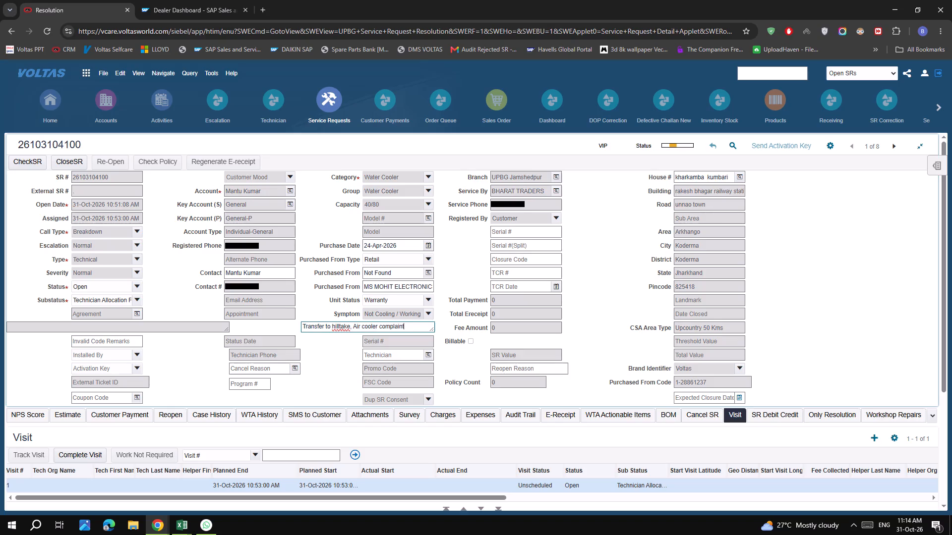
pyautogui.hotkey('ctrl', 's')
pyautogui.hotkey('ctrl', 's')
pyautogui.hotkey('ctrl', 's')
pyautogui.hotkey('ctrl', 's')
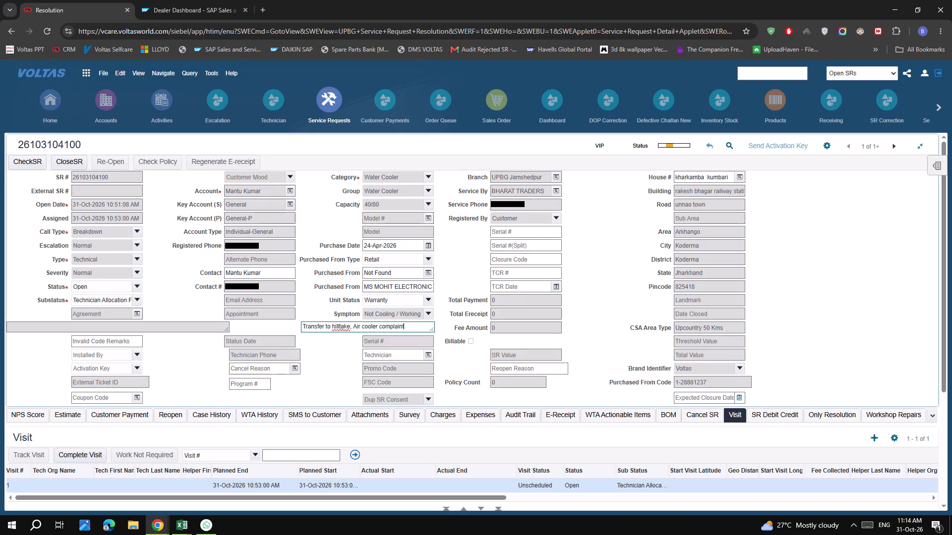
# Correct the remark to "Transfer to Hilltake, Air cooler complaint" and keep a copy of it in a new browser tab.
pyautogui.click(335, 325)
pyautogui.tripleClick(413, 324)
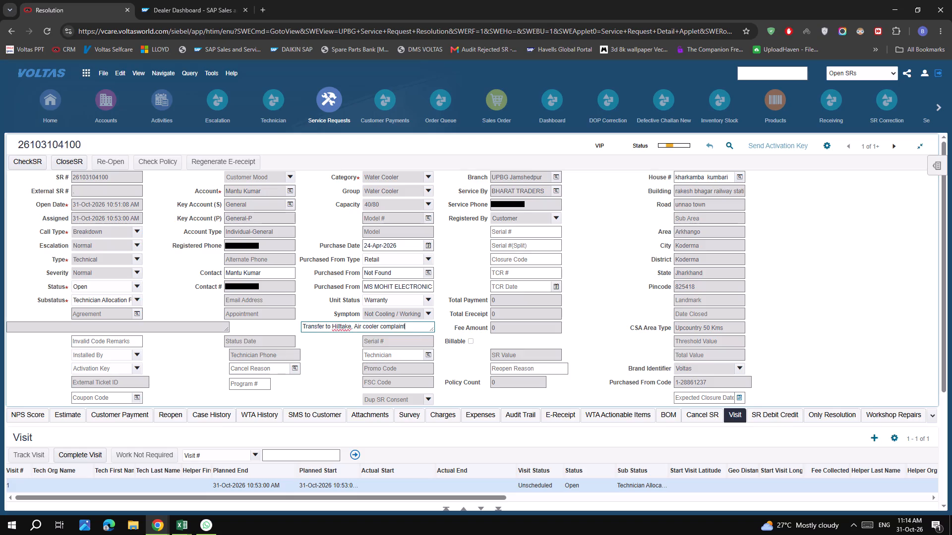
pyautogui.hotkey('ctrl', 'c')
pyautogui.hotkey('ctrl', 'c')
pyautogui.hotkey('ctrl', 'c')
pyautogui.click(461, 275)
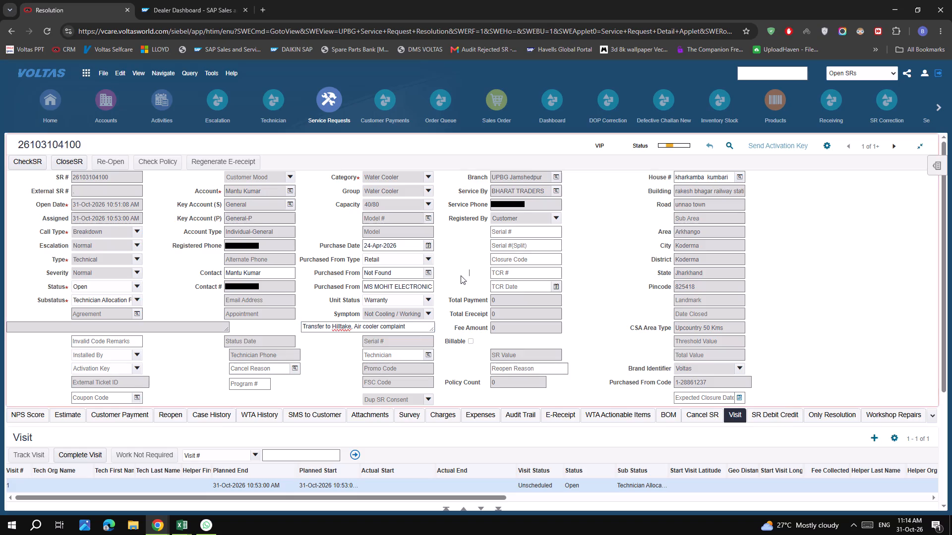
pyautogui.click(258, 7)
pyautogui.hotkey('ctrl', 'v')
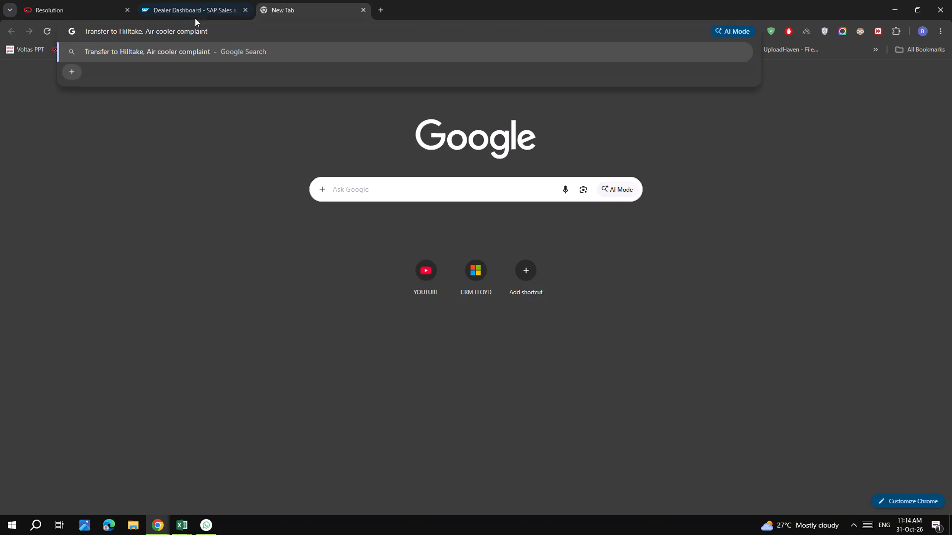
pyautogui.click(112, 10)
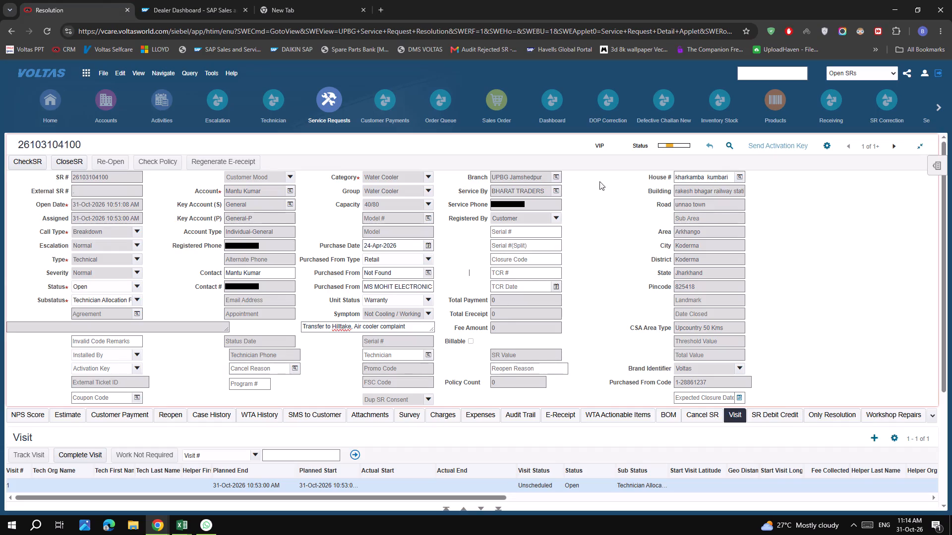
pyautogui.click(364, 73)
pyautogui.tripleClick(105, 176)
pyautogui.hotkey('ctrl', 'c')
pyautogui.hotkey('ctrl', 'c')
pyautogui.hotkey('ctrl', 'c')
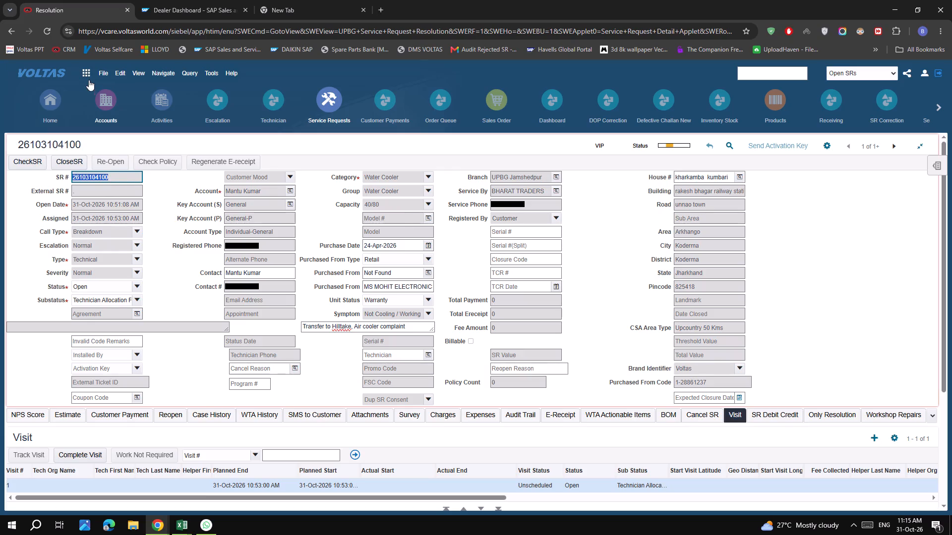
pyautogui.click(88, 73)
pyautogui.click(100, 97)
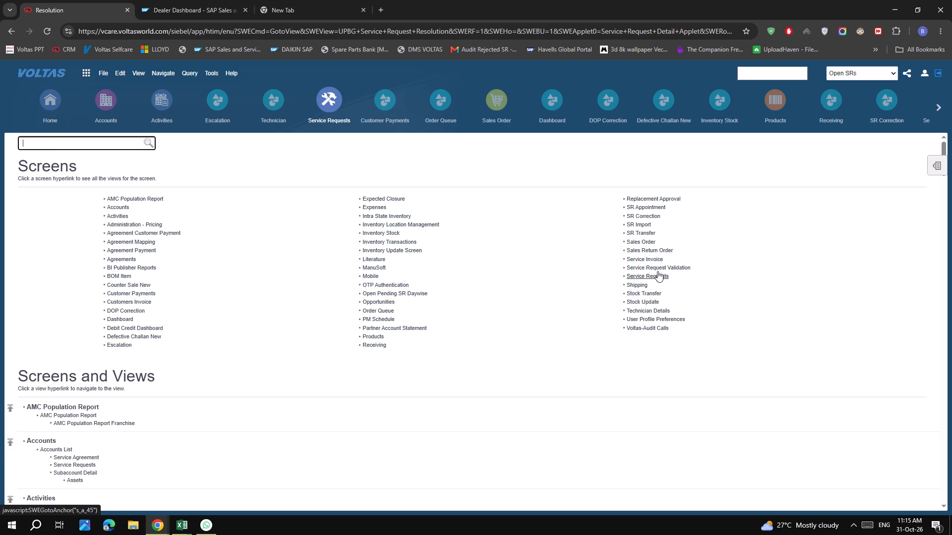
pyautogui.click(648, 231)
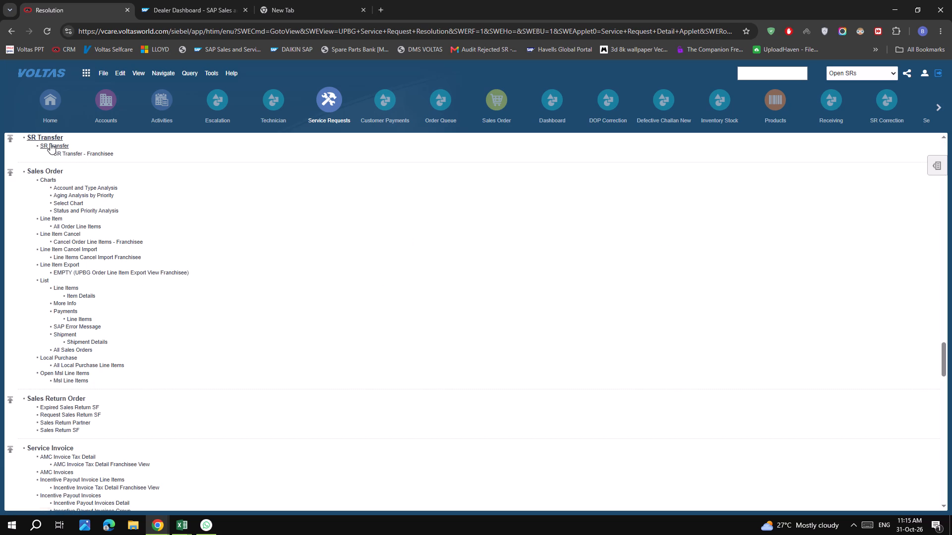
pyautogui.click(50, 143)
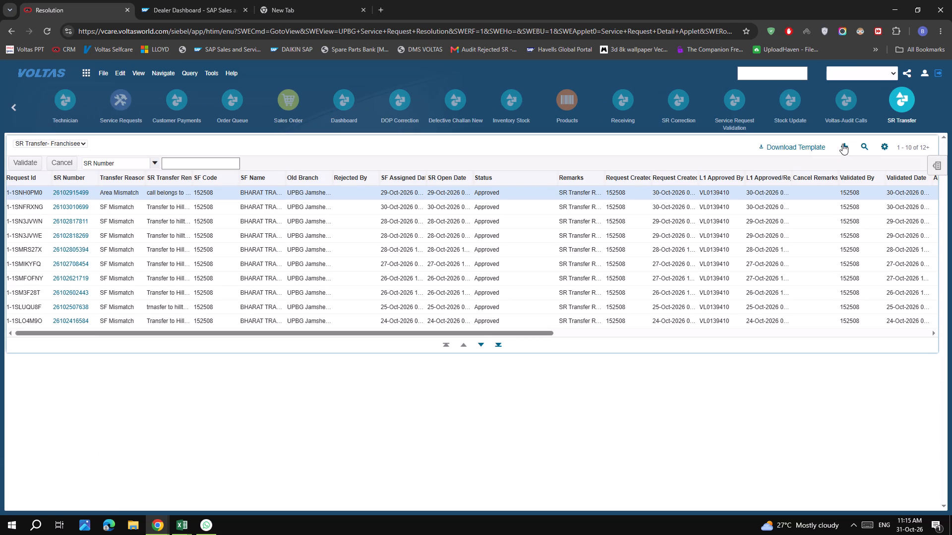
pyautogui.click(842, 144)
pyautogui.hotkey('ctrl', 'v')
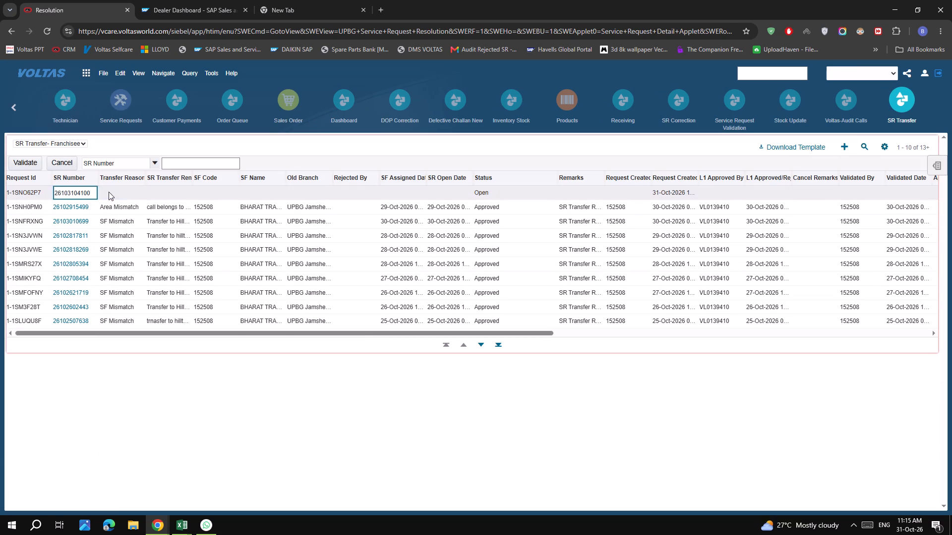
pyautogui.click(109, 192)
pyautogui.click(137, 196)
pyautogui.click(151, 280)
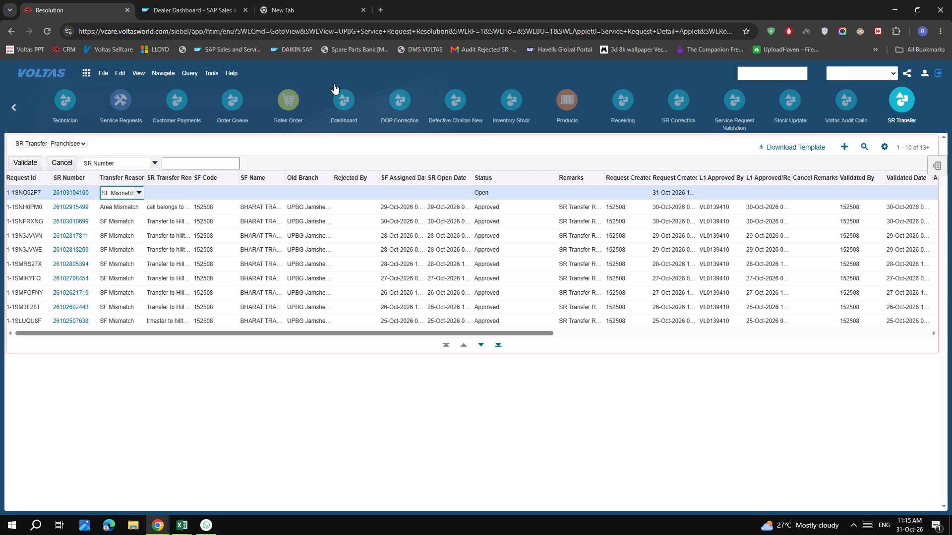
# Fill the new record's SR transfer remarks with "Transfer to Hilltake, Air cooler complaint", copied from the spare browser tab.
pyautogui.click(309, 6)
pyautogui.tripleClick(313, 27)
pyautogui.hotkey('ctrl', 'c')
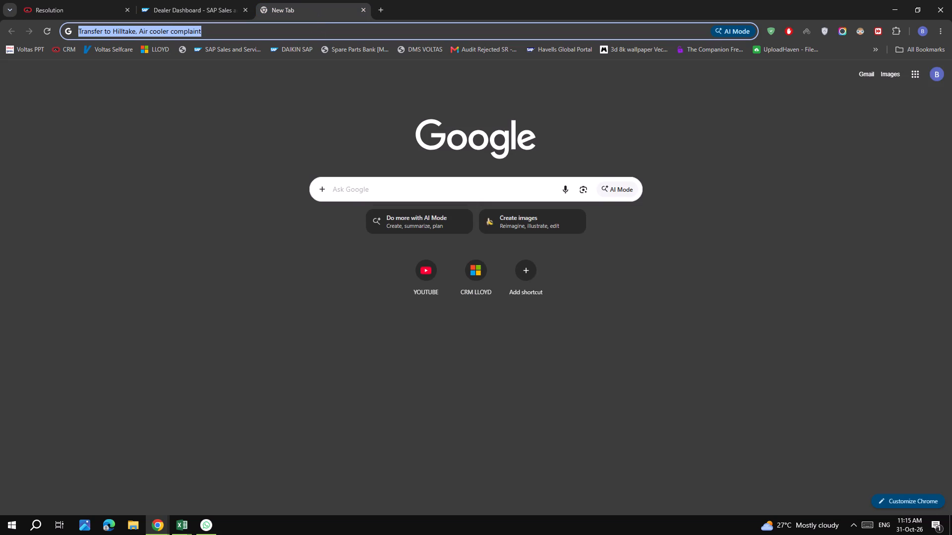
pyautogui.hotkey('ctrl', 'c')
pyautogui.click(76, 7)
pyautogui.click(178, 192)
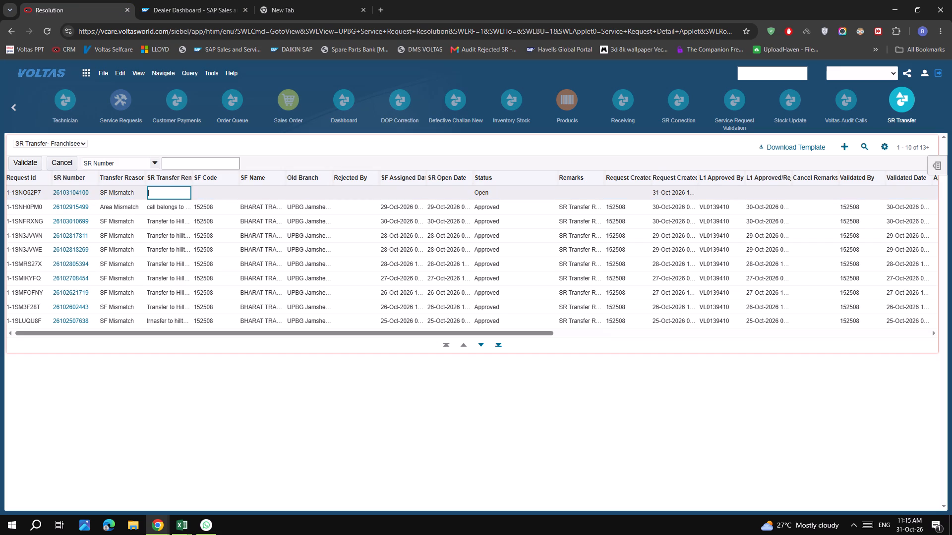
pyautogui.hotkey('ctrl', 'v')
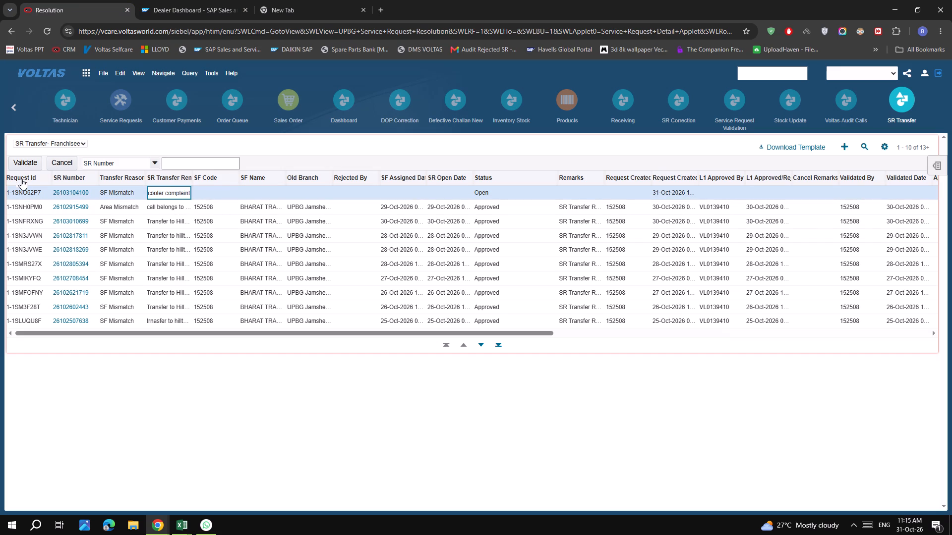
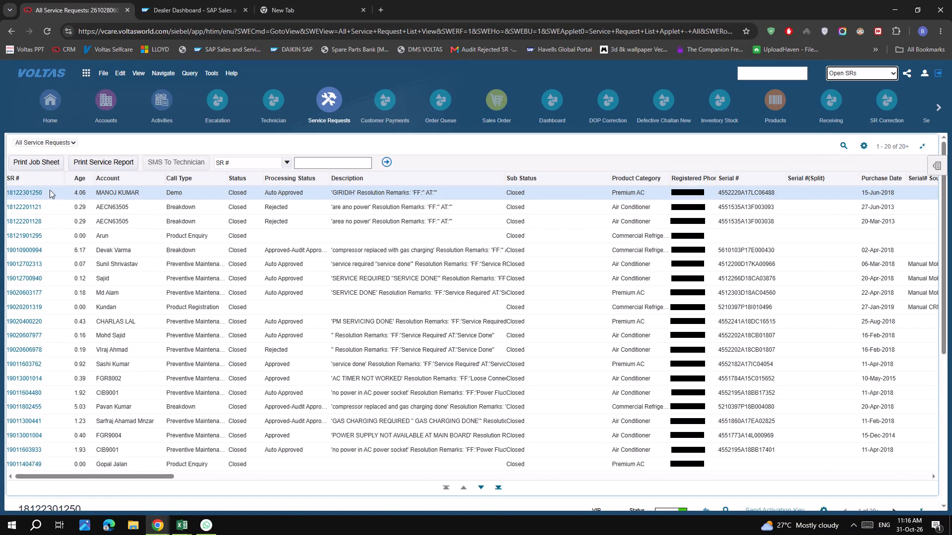
# Sort the open service requests by SR # in descending order.
pyautogui.click(29, 176)
pyautogui.click(26, 176)
pyautogui.click(40, 181)
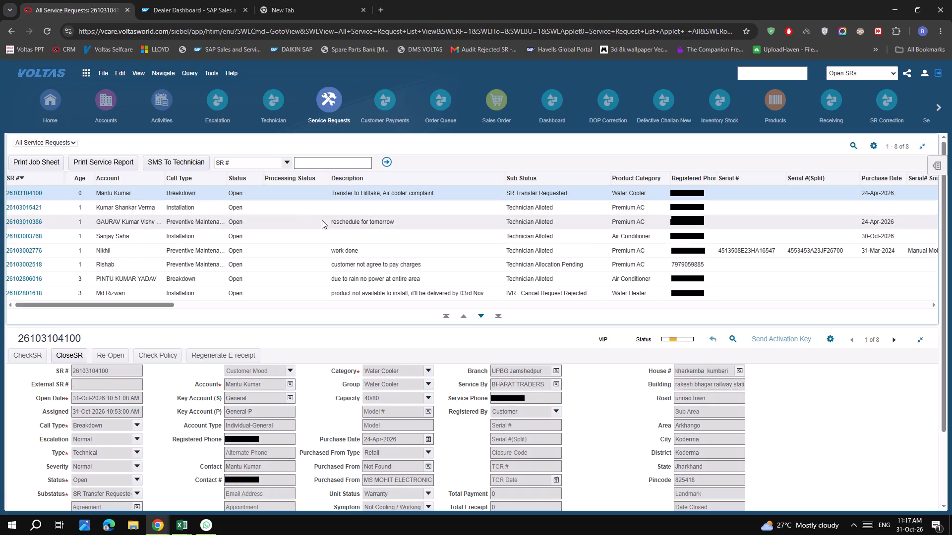
pyautogui.click(351, 205)
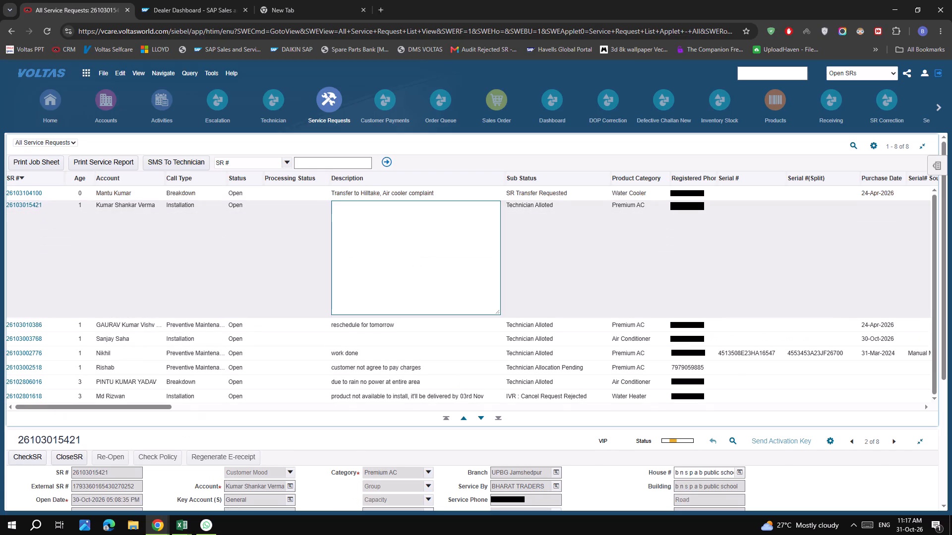
pyautogui.press('w')
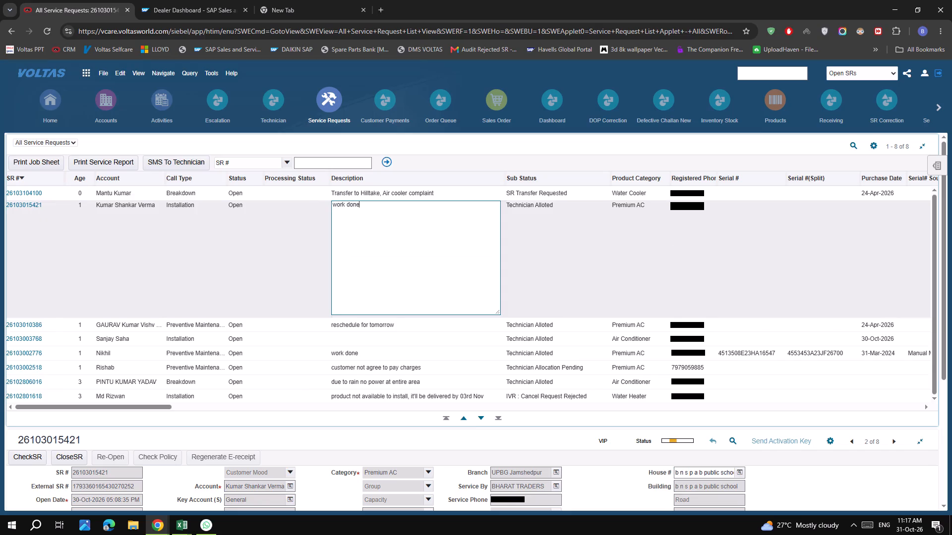
pyautogui.hotkey('ctrl', 's')
pyautogui.hotkey('ctrl', 's')
pyautogui.hotkey('ctrl', 's')
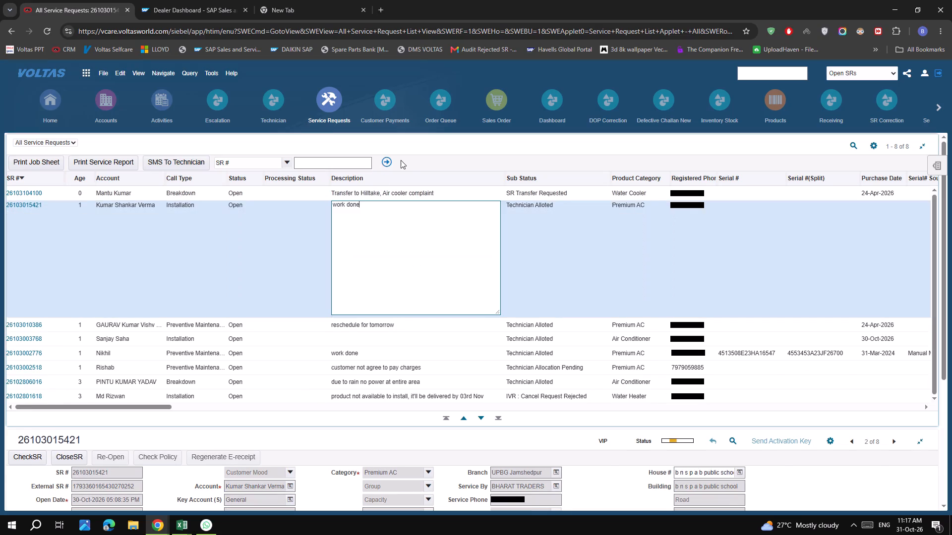
# Refresh the service request list and reapply the Open SRs saved query.
pyautogui.click(391, 156)
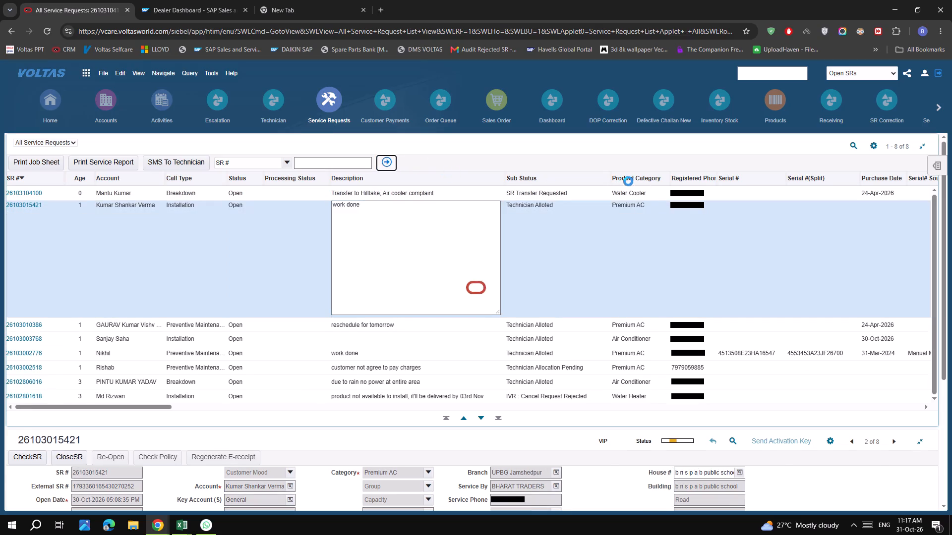
pyautogui.click(850, 71)
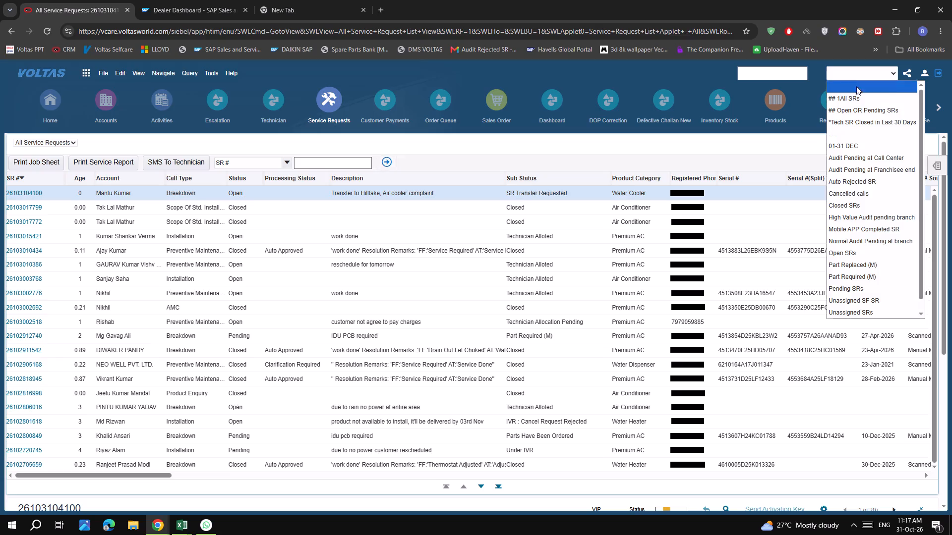
pyautogui.click(877, 248)
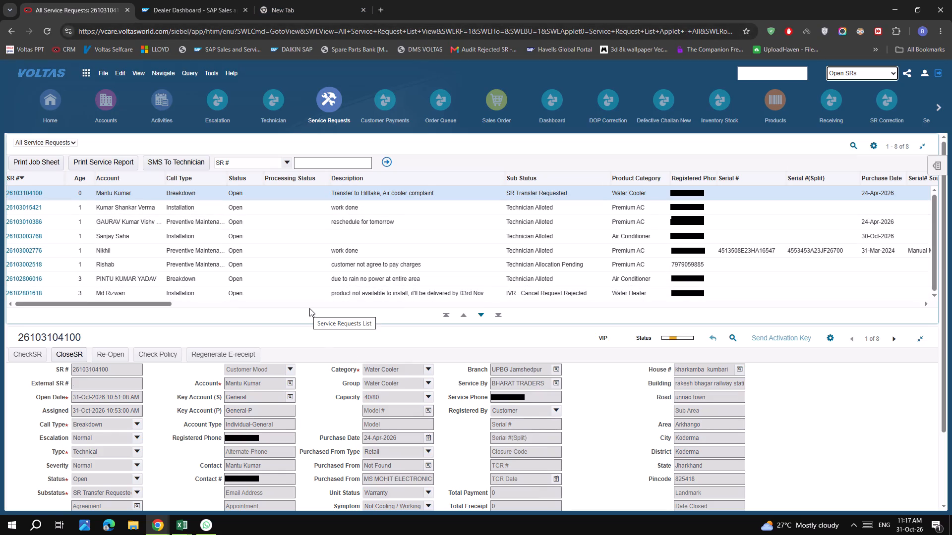
pyautogui.click(184, 5)
pyautogui.click(70, 165)
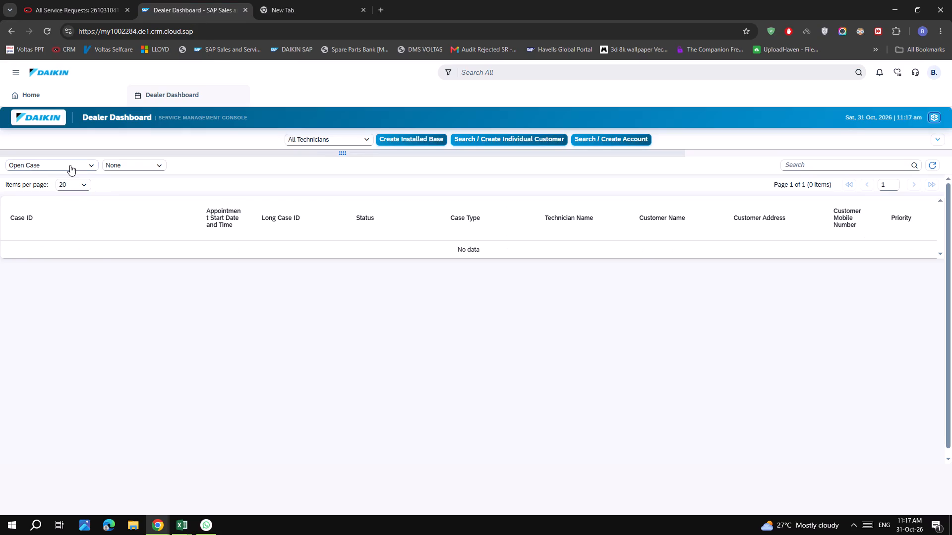
pyautogui.click(70, 193)
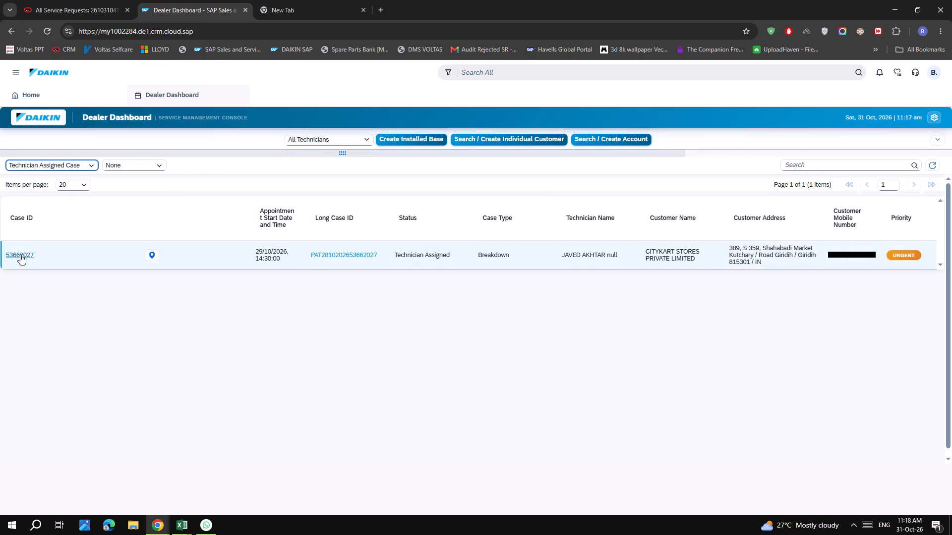
pyautogui.click(20, 254)
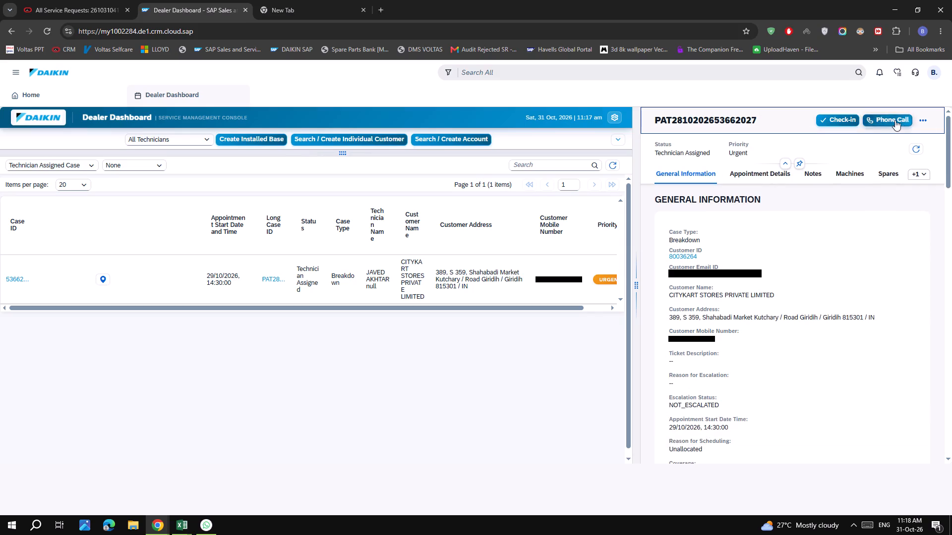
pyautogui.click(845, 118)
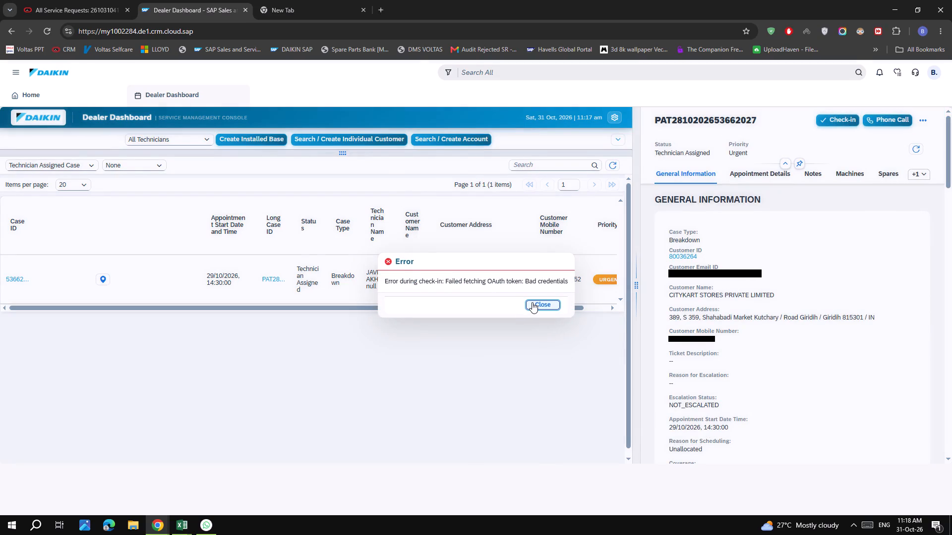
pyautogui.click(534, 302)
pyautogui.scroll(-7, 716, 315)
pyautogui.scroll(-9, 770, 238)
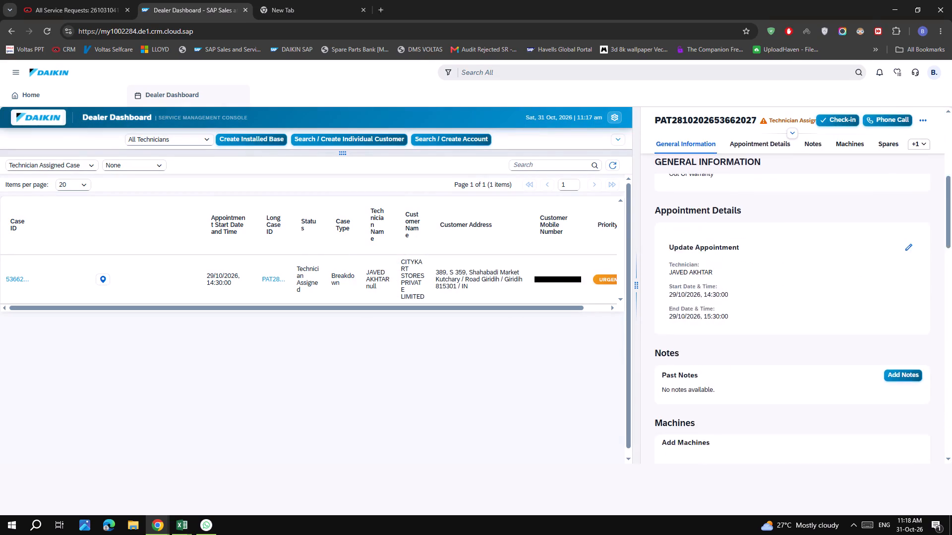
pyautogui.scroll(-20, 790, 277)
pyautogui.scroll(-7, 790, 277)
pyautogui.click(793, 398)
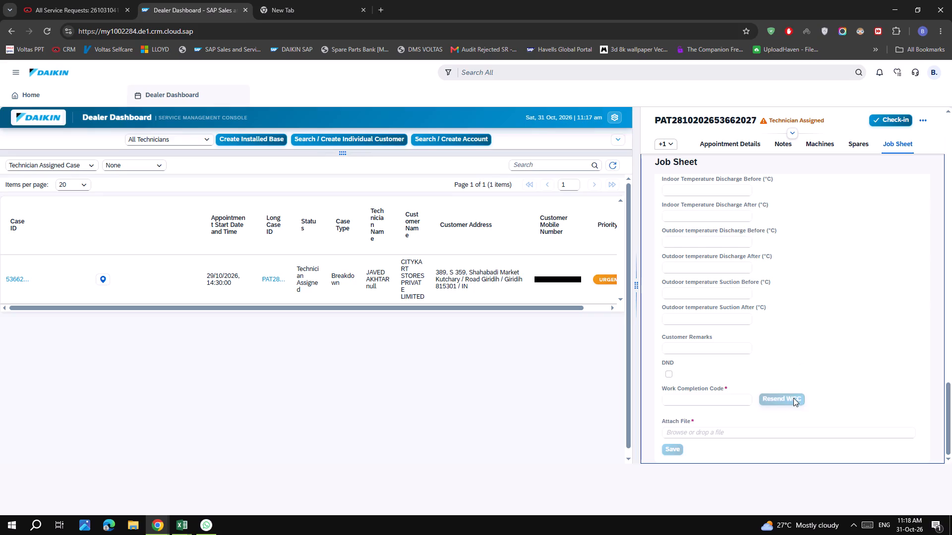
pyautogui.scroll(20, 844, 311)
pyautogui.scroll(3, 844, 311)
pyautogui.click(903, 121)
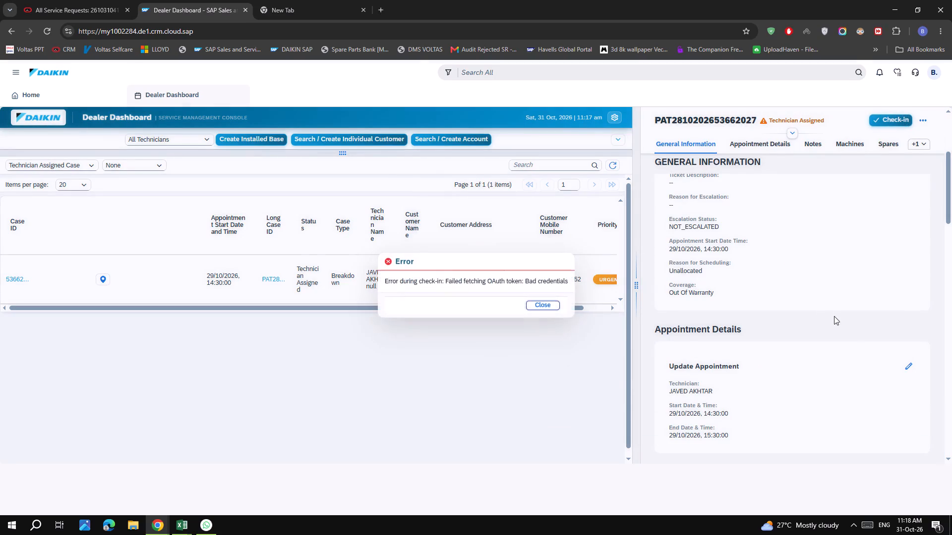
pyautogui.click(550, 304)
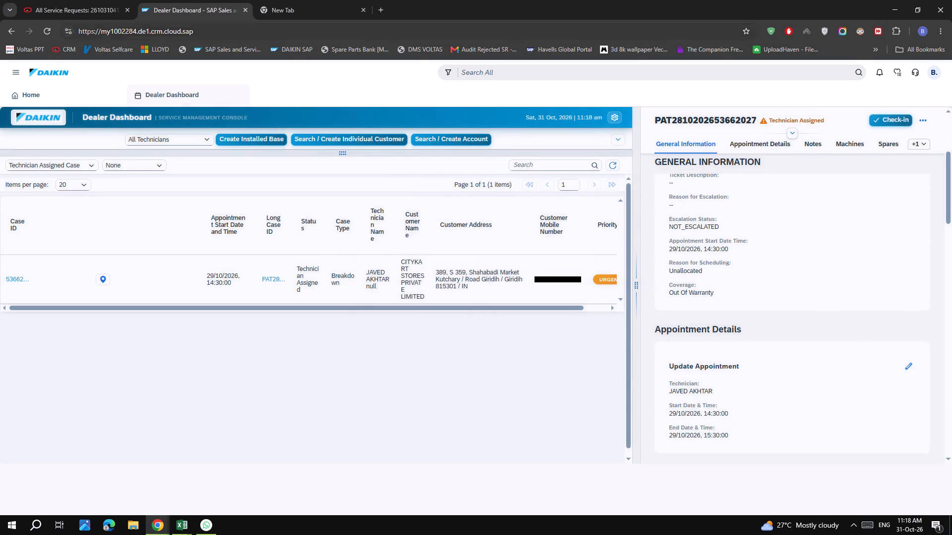
# Close the Daikin dashboard and the spare browser tab to return to the Voltas service requests.
pyautogui.click(245, 10)
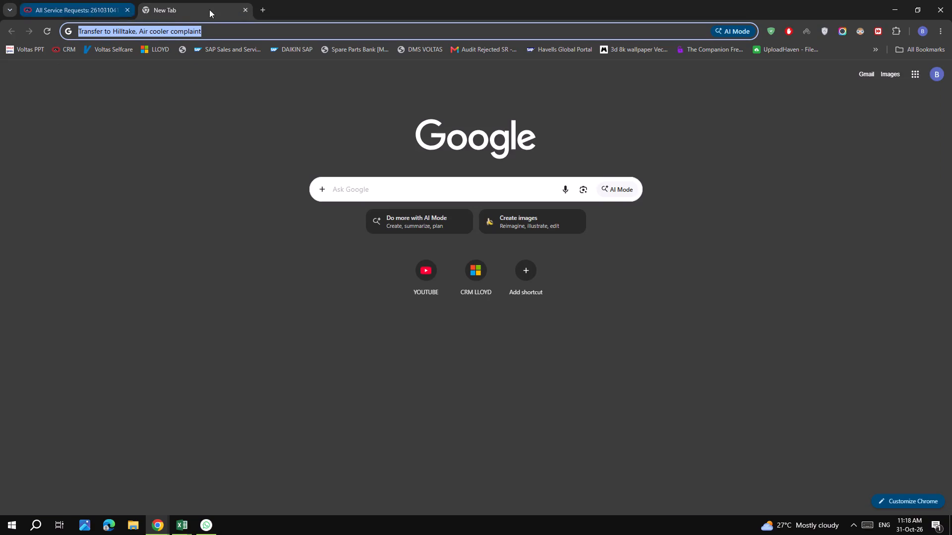
pyautogui.click(247, 11)
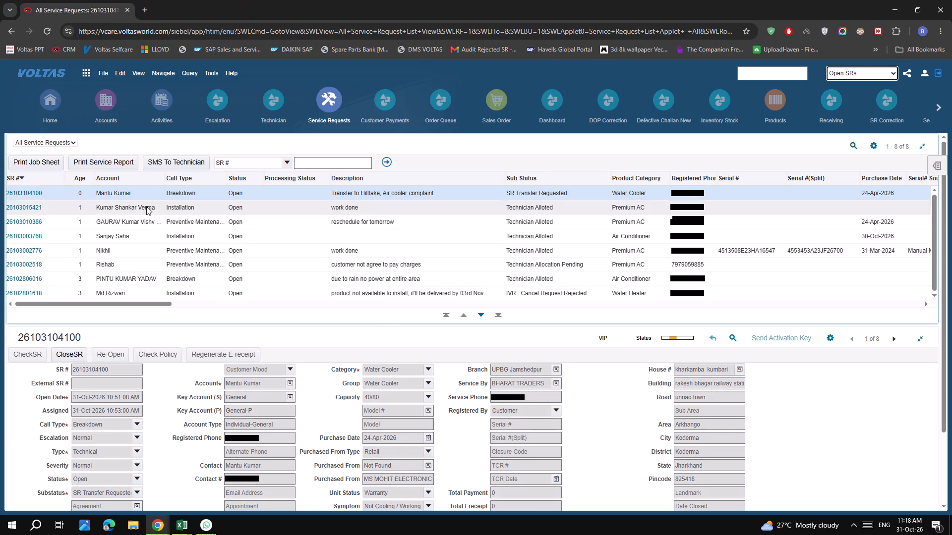